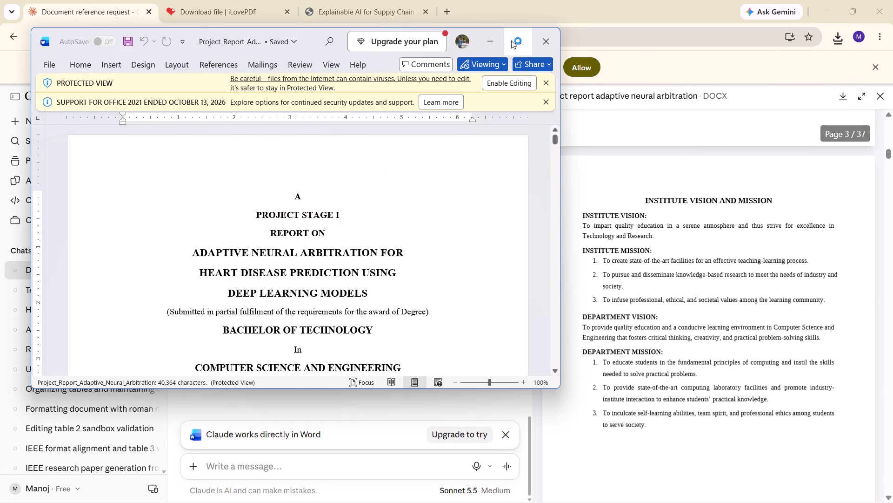
left_click(511, 41)
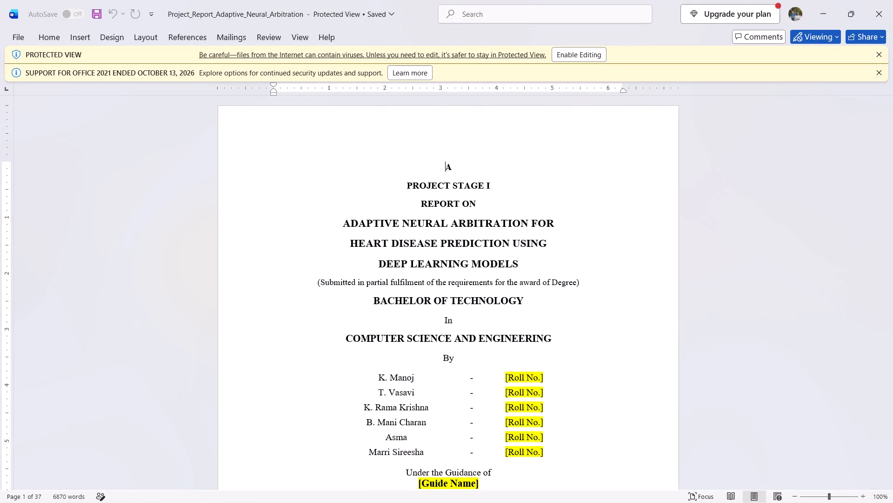
left_click(591, 52)
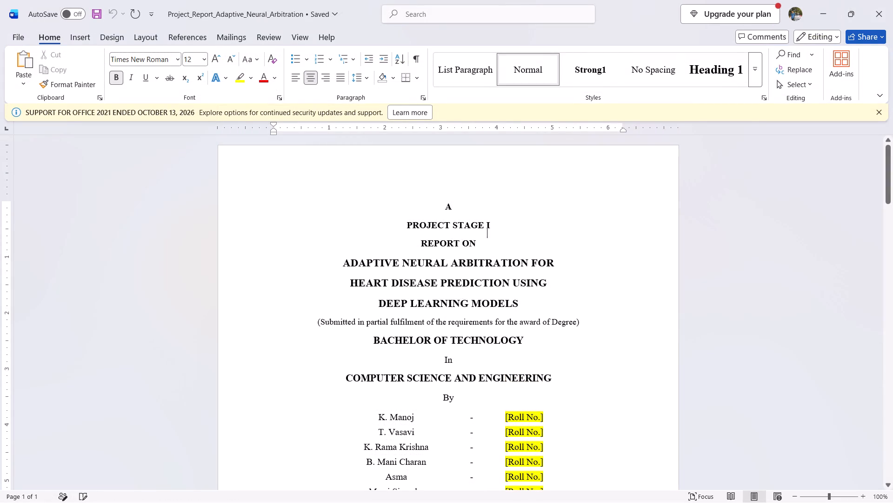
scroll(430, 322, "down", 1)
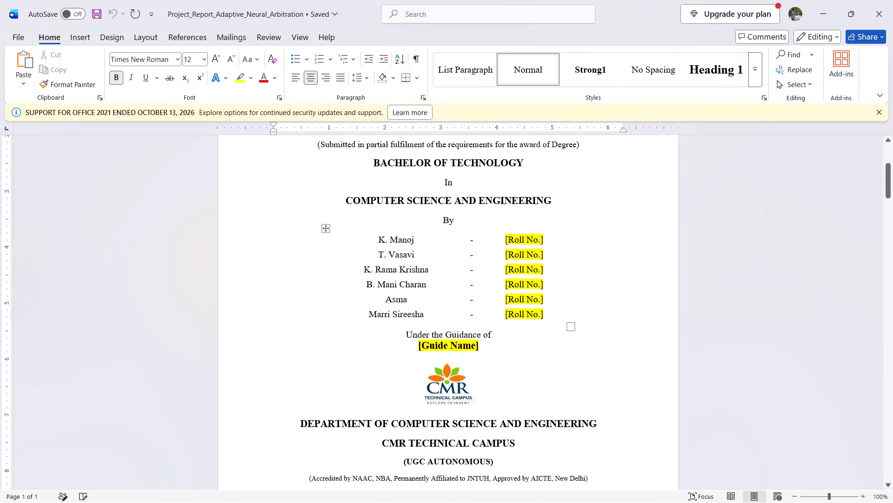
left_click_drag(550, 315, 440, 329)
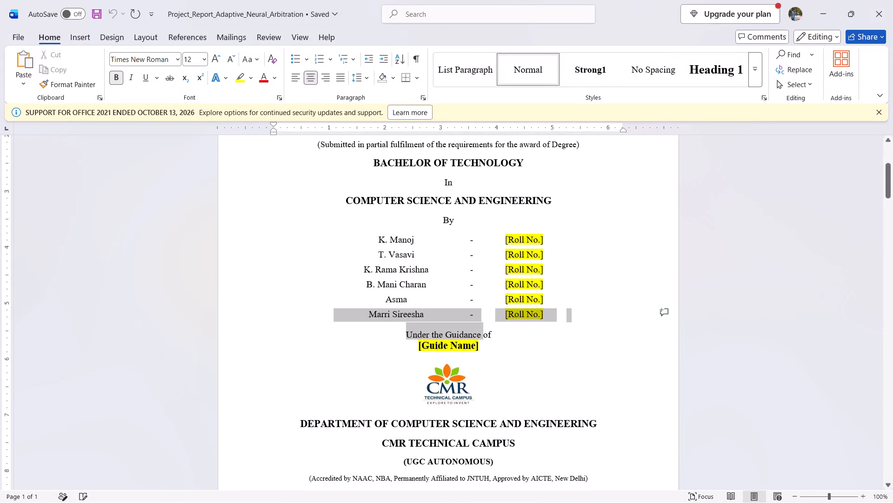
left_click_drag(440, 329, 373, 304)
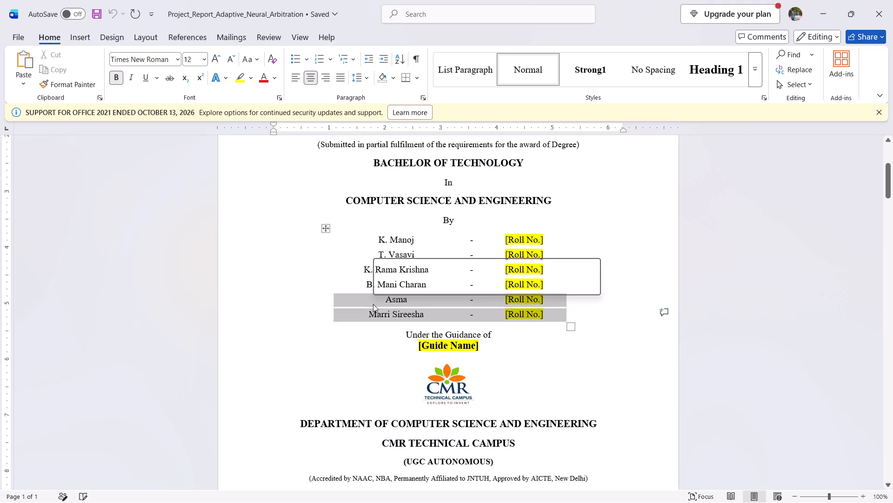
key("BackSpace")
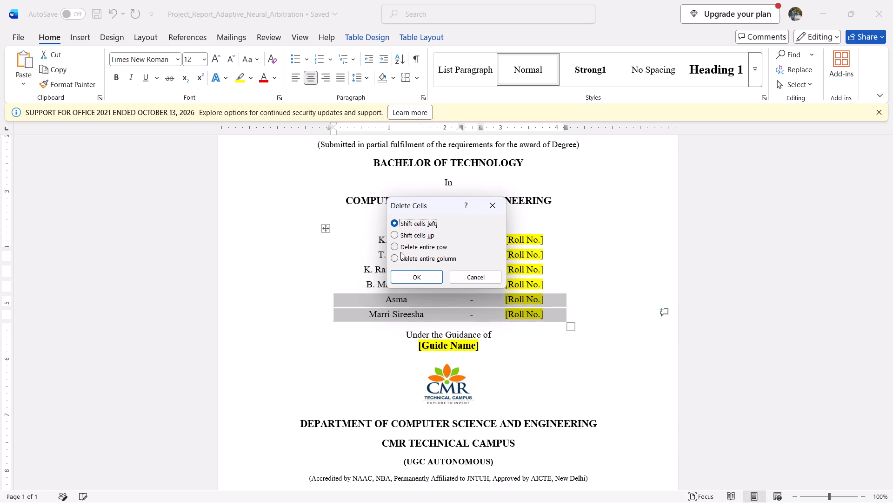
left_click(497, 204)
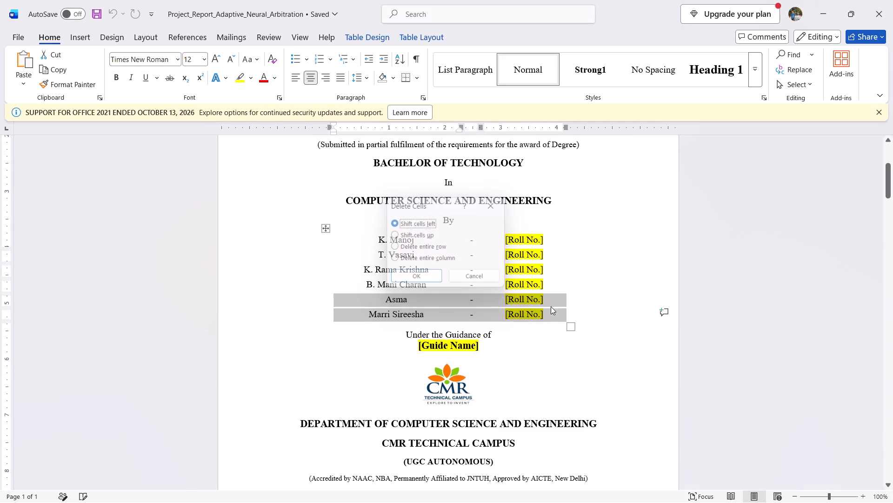
Clear the roll number placeholder, dash and name from the sixth row of the cover page's student table.
left_click(544, 313)
key("BackSpace")
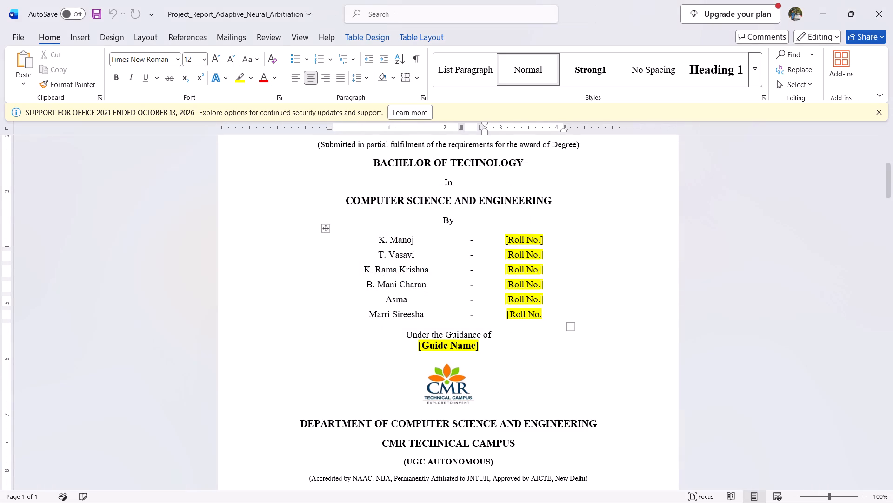
key("BackSpace")
key("BackSpace")
key("BackSpace")
key("BackSpace")
key("BackSpace")
key("BackSpace")
key("BackSpace")
key("BackSpace")
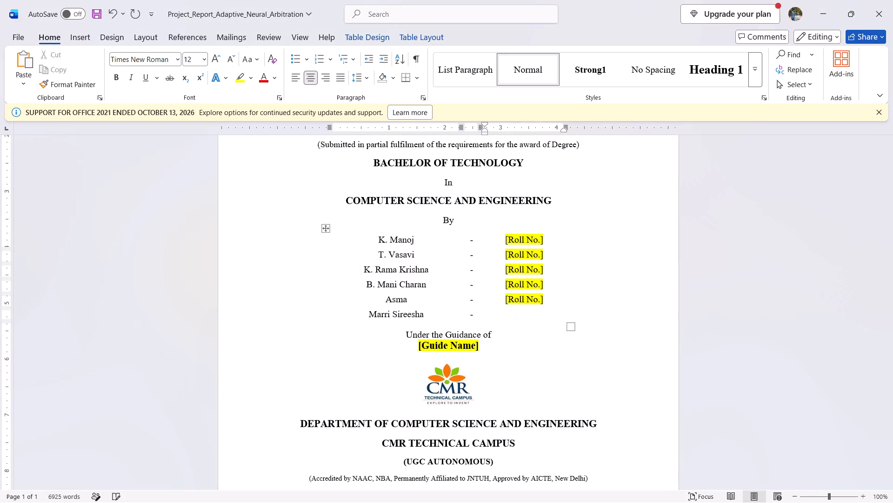
key("BackSpace")
key("BackSpace")
key("BackSpace")
key("BackSpace")
key("BackSpace")
key("BackSpace")
key("BackSpace")
key("BackSpace")
left_click(473, 316)
key("BackSpace")
key("BackSpace")
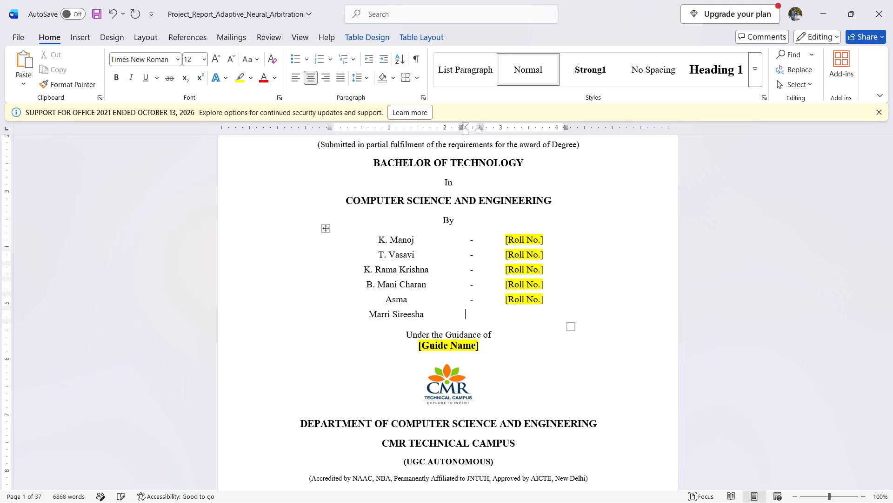
key("BackSpace")
key("BackSpace")
key("BackSpace")
key("BackSpace")
key("BackSpace")
key("BackSpace")
key("BackSpace")
key("BackSpace")
key("BackSpace")
key("BackSpace")
key("BackSpace")
key("BackSpace")
key("BackSpace")
key("BackSpace")
key("BackSpace")
key("BackSpace")
key("BackSpace")
key("BackSpace")
left_click(423, 317)
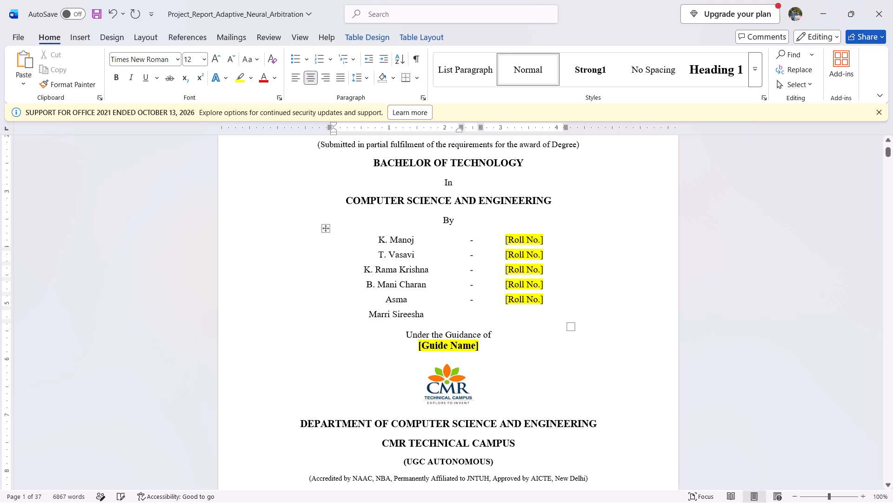
key("BackSpace")
key("BackSpace")
key("BackSpace")
key("BackSpace")
key("BackSpace")
key("BackSpace")
key("BackSpace")
key("BackSpace")
key("BackSpace")
key("BackSpace")
key("BackSpace")
key("BackSpace")
key("BackSpace")
key("BackSpace")
key("BackSpace")
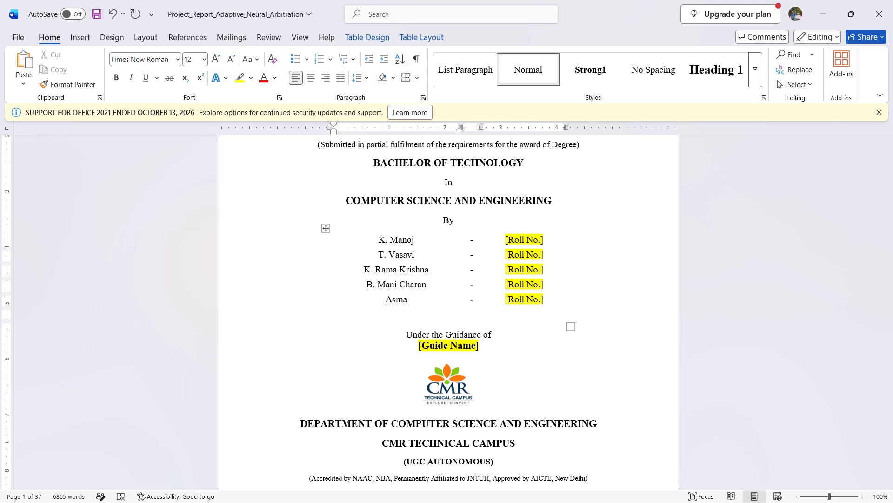
Clear the roll number placeholder, dash and name from the fifth row of the cover page's student table.
left_click(543, 302)
key("BackSpace")
key("BackSpace")
key("BackSpace")
key("BackSpace")
key("BackSpace")
key("BackSpace")
key("BackSpace")
key("BackSpace")
key("BackSpace")
key("BackSpace")
key("BackSpace")
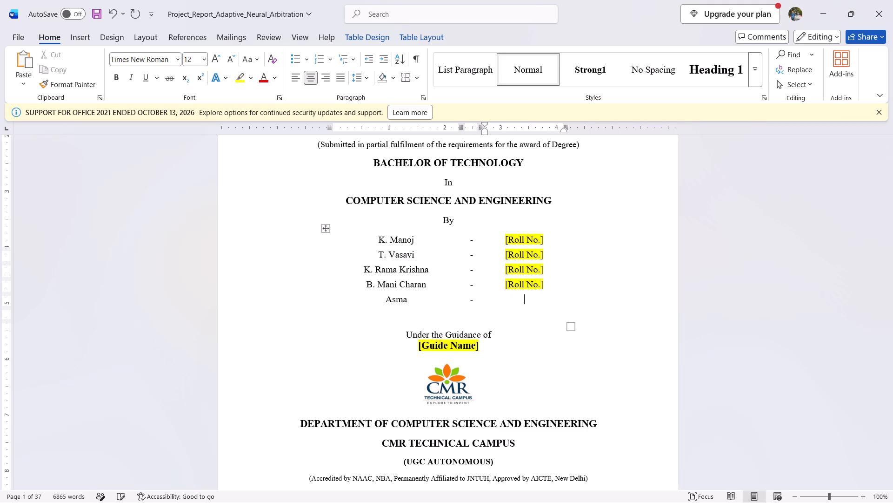
key("BackSpace")
key("BackSpace")
key("BackSpace")
key("BackSpace")
key("Left")
key("BackSpace")
key("Left")
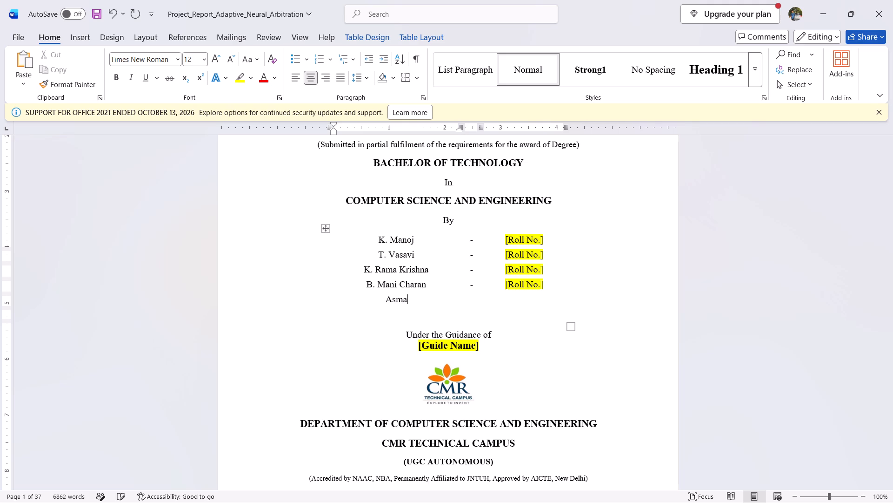
key("BackSpace")
key("BackSpace")
key("BackSpace")
key("BackSpace")
Copy the name in the student table's second row and replace the [Guide Name] placeholder under "Under the Guidance of" with it.
left_click_drag(414, 254, 380, 257)
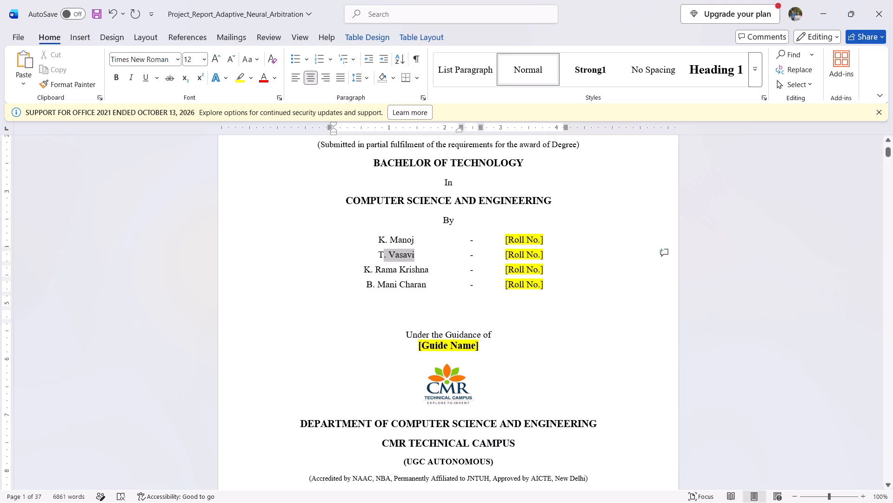
left_click_drag(380, 257, 376, 256)
key("ctrl+c")
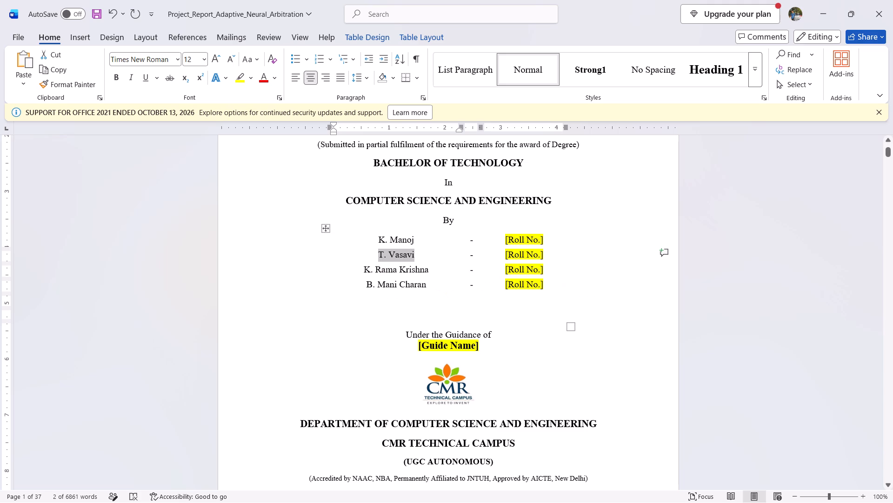
left_click(474, 346)
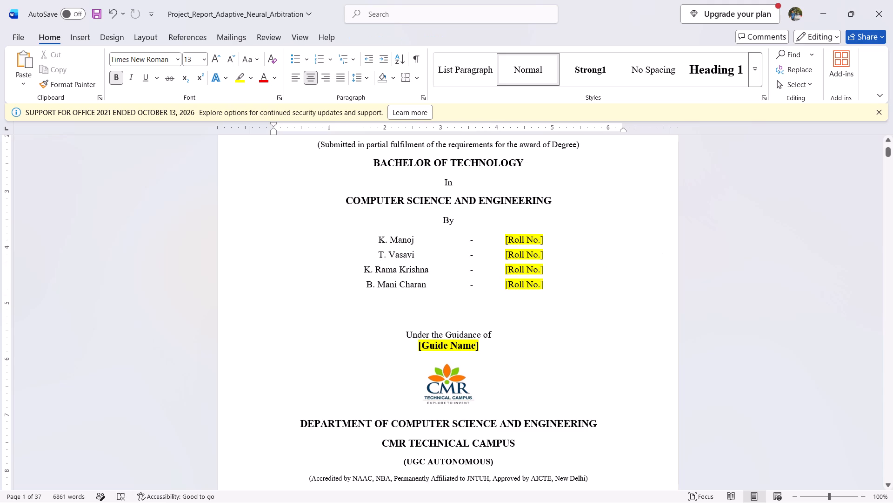
key("ctrl+v")
key("Left")
key("Left")
key("Left")
key("Left")
key("Left")
key("Left")
key("Left")
key("Left")
key("Left")
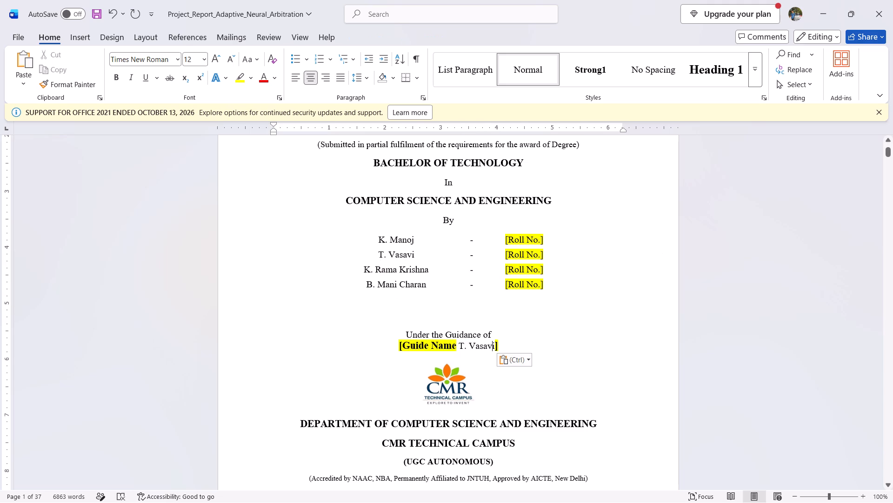
key("BackSpace")
key("BackSpace")
key("BackSpace")
key("BackSpace")
key("BackSpace")
key("BackSpace")
key("BackSpace")
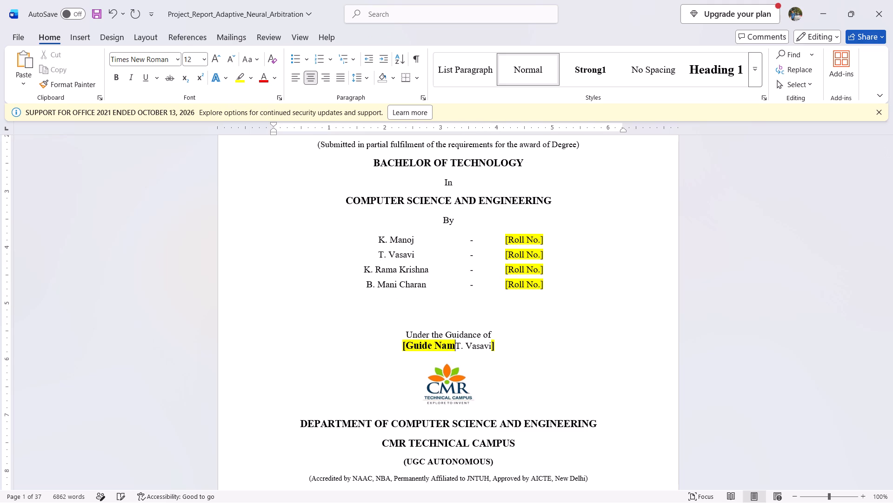
key("BackSpace")
key("BackSpace")
key("BackSpace")
key("BackSpace")
key("BackSpace")
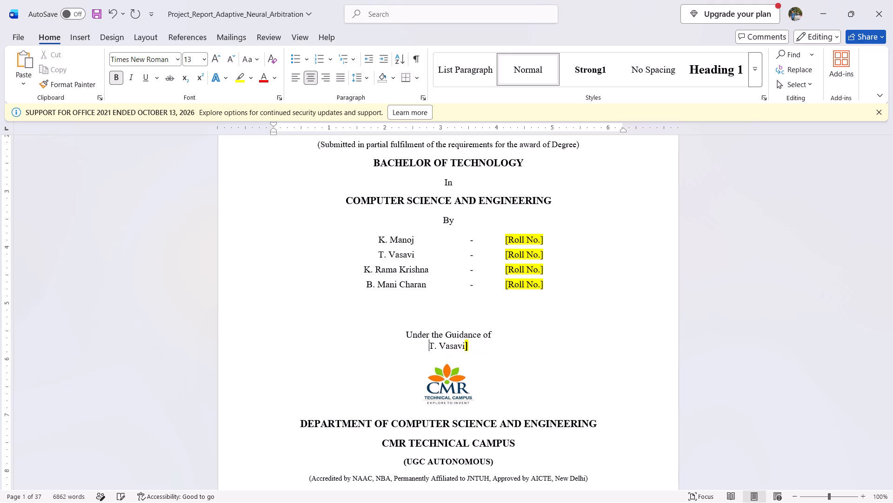
key("Right")
key("Right")
key("Right")
key("Right")
key("Right")
key("Right")
key("Right")
key("Right")
key("Right")
key("Right")
key("BackSpace")
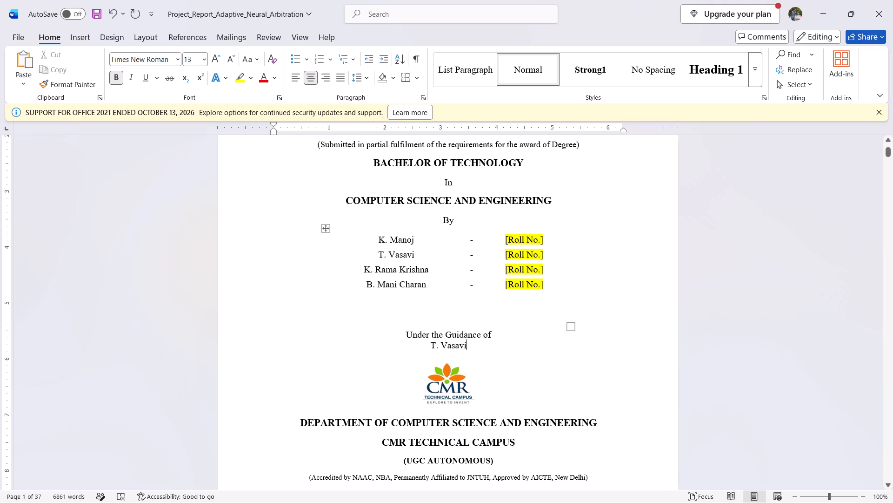
Clear the roll number placeholder, dash and name from the second row of the cover page's student table.
left_click(541, 254)
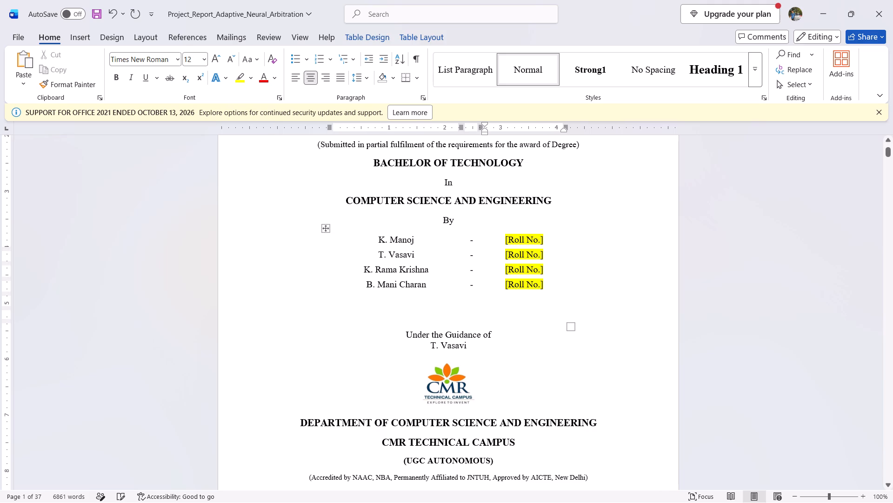
key("Right")
key("BackSpace")
key("BackSpace")
key("BackSpace")
key("BackSpace")
key("BackSpace")
key("BackSpace")
key("BackSpace")
key("BackSpace")
key("BackSpace")
key("BackSpace")
key("BackSpace")
key("BackSpace")
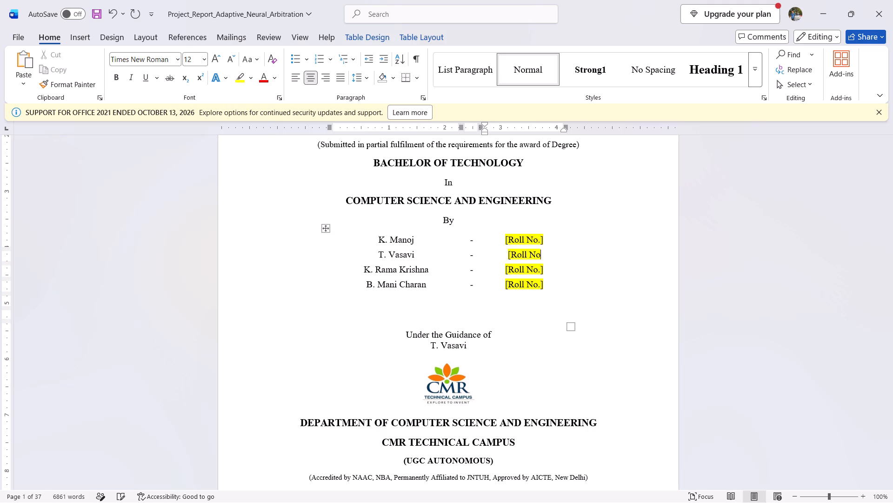
key("Left")
key("BackSpace")
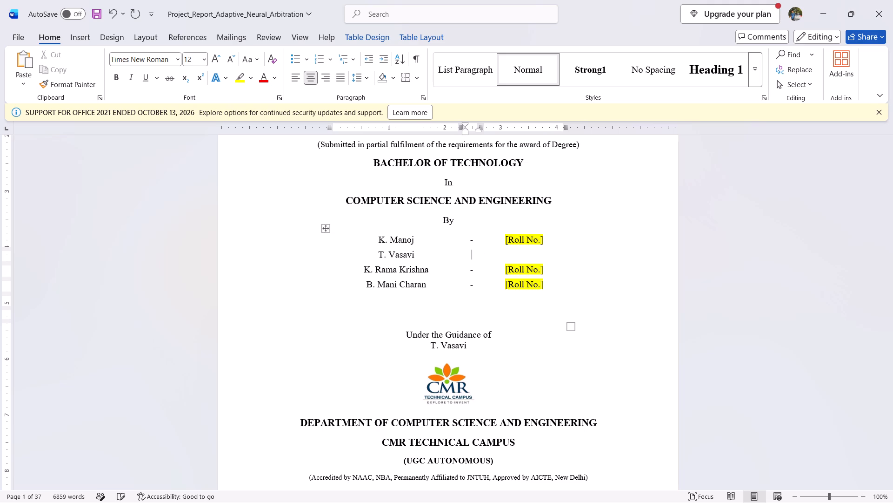
key("Left")
key("BackSpace")
key("BackSpace")
key("BackSpace")
key("BackSpace")
key("BackSpace")
key("BackSpace")
key("BackSpace")
key("BackSpace")
key("BackSpace")
key("BackSpace")
key("BackSpace")
key("BackSpace")
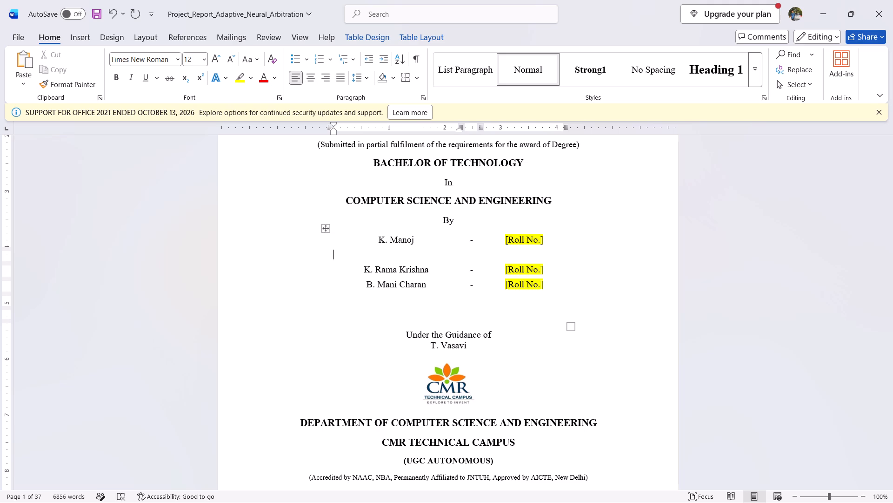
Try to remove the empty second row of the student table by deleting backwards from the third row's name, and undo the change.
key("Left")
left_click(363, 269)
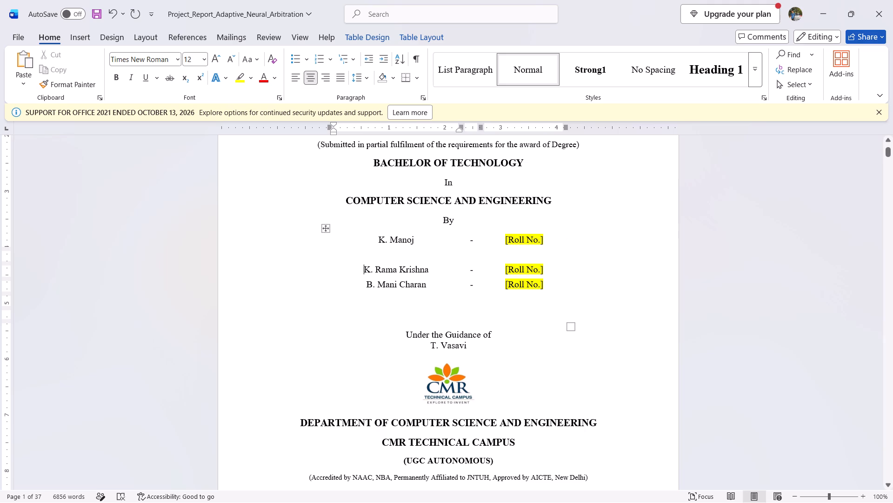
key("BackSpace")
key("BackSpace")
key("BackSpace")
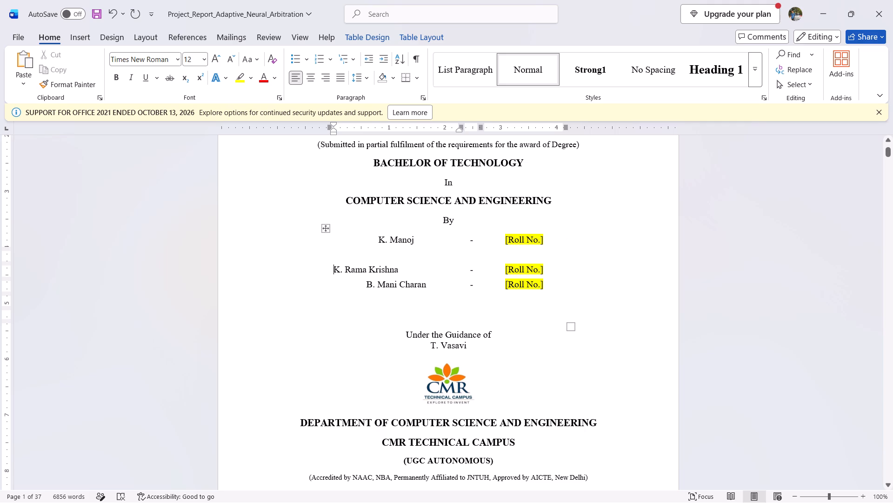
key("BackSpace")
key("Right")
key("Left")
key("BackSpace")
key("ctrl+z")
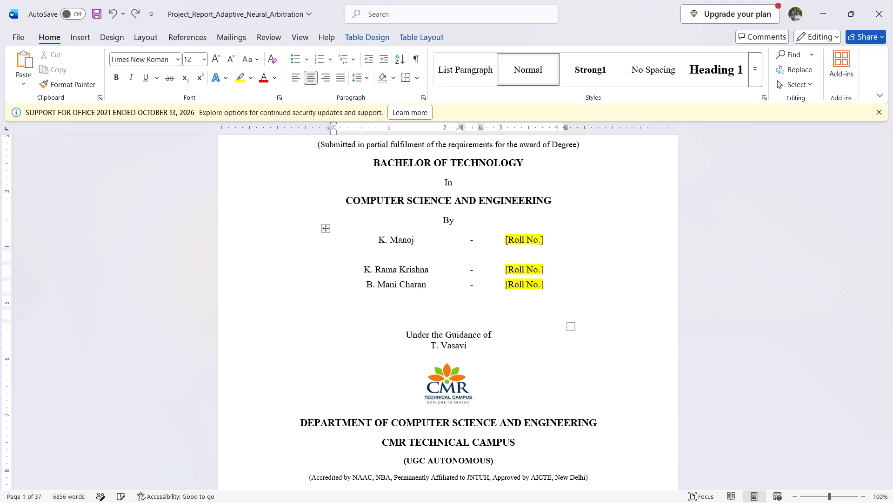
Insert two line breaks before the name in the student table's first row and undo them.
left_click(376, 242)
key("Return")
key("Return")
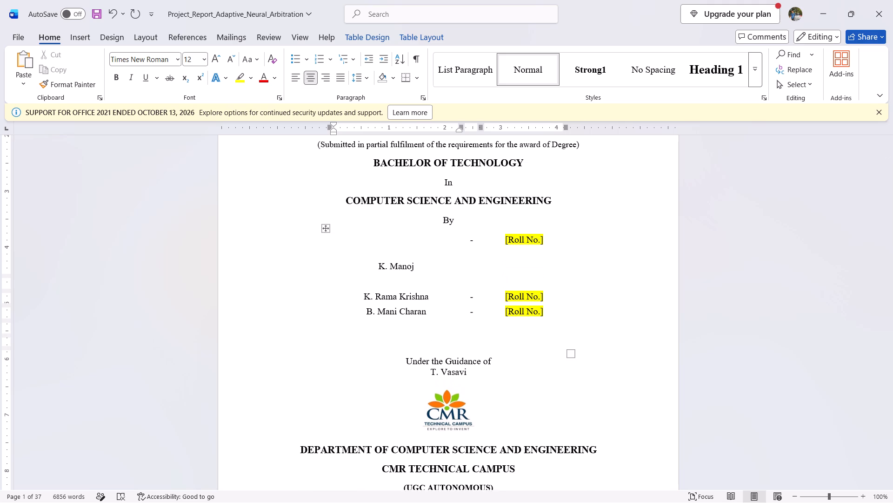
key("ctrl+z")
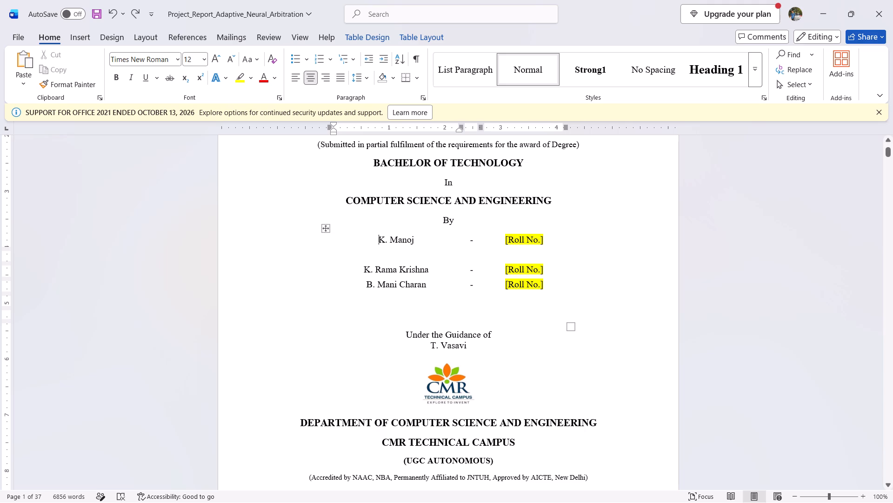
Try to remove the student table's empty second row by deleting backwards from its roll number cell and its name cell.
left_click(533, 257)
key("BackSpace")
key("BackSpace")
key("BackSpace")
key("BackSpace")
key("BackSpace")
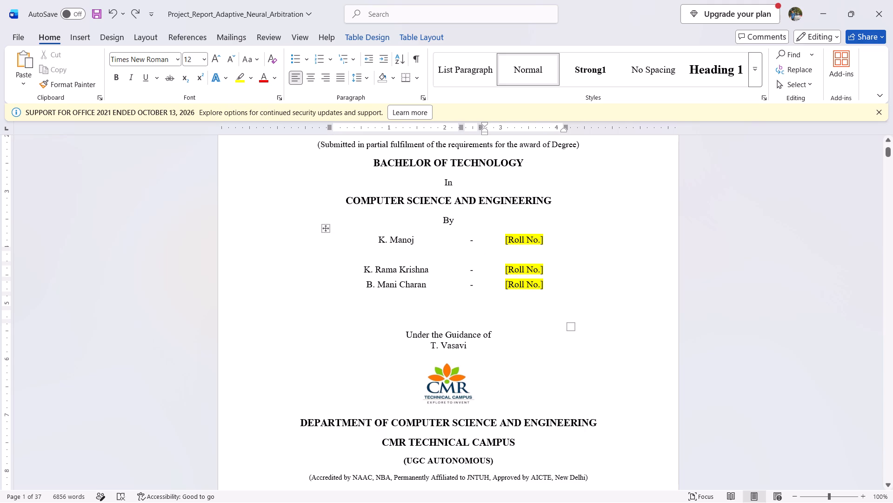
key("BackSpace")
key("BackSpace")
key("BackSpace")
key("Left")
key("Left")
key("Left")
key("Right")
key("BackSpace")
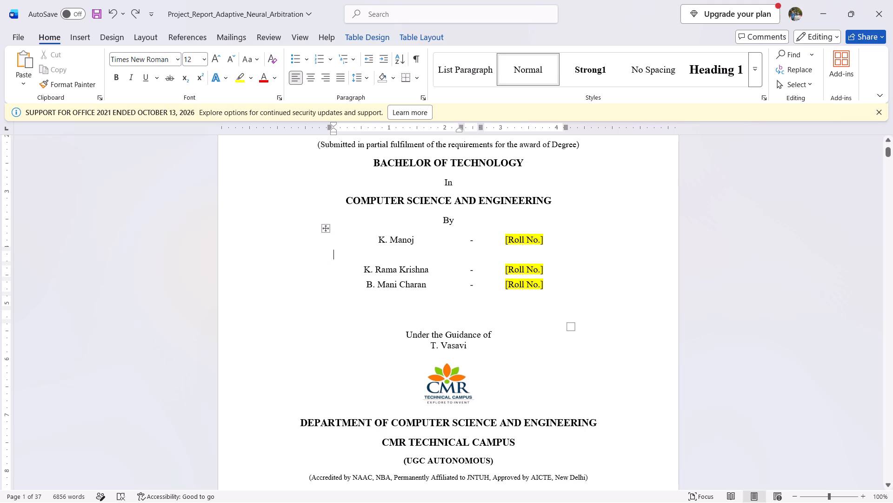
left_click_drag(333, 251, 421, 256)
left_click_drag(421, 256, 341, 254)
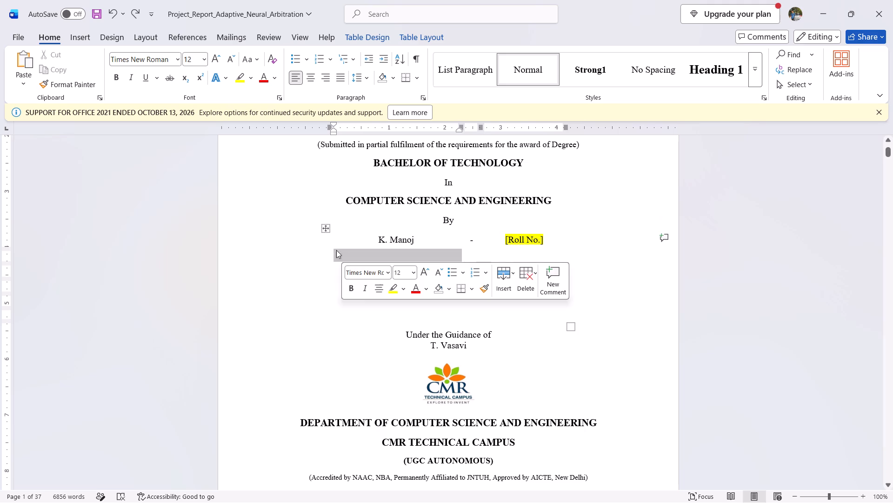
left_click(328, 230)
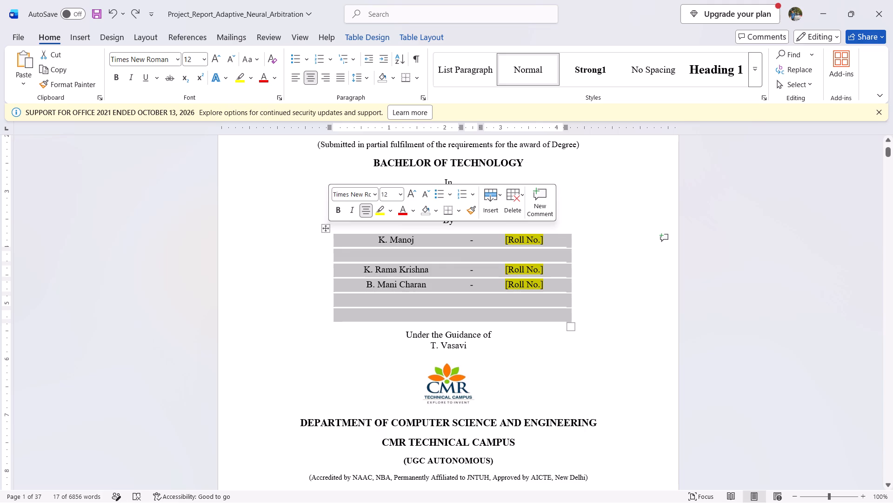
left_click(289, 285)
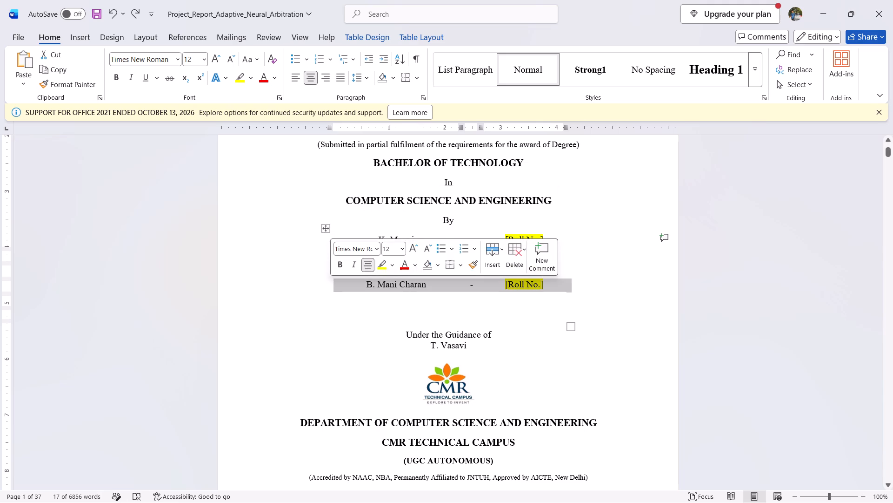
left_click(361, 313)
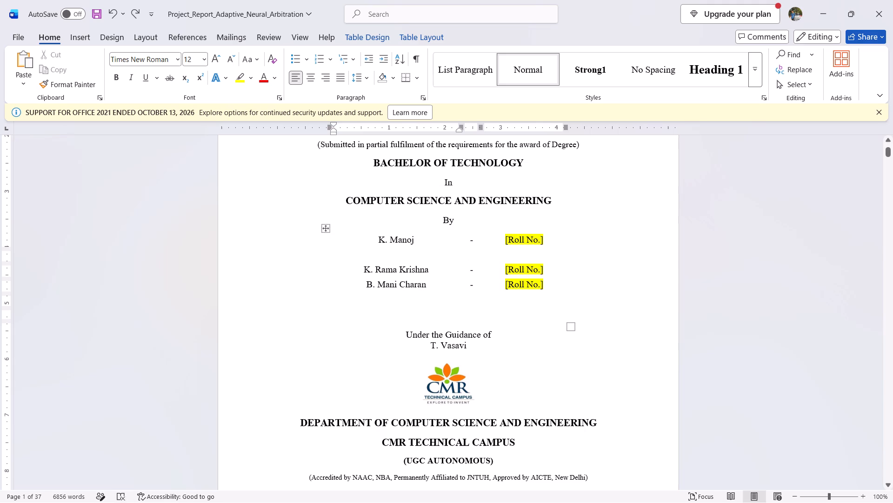
Search the computer's apps for WhatsApp.
key("w")
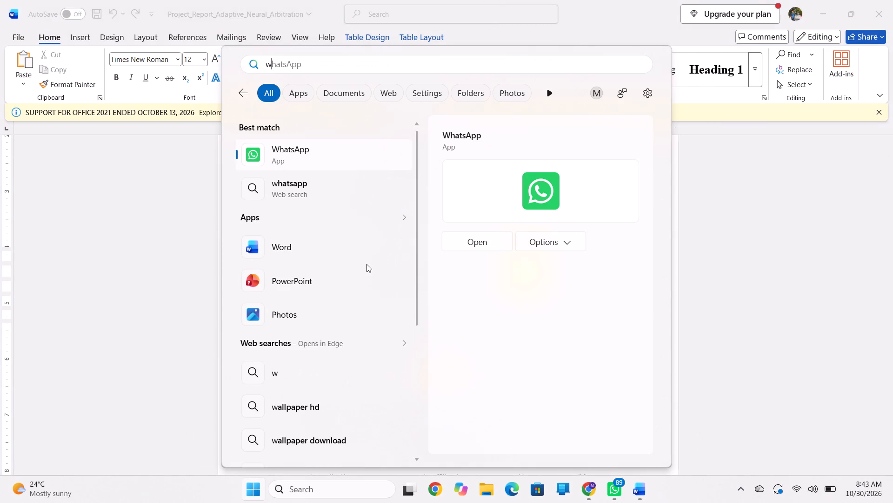
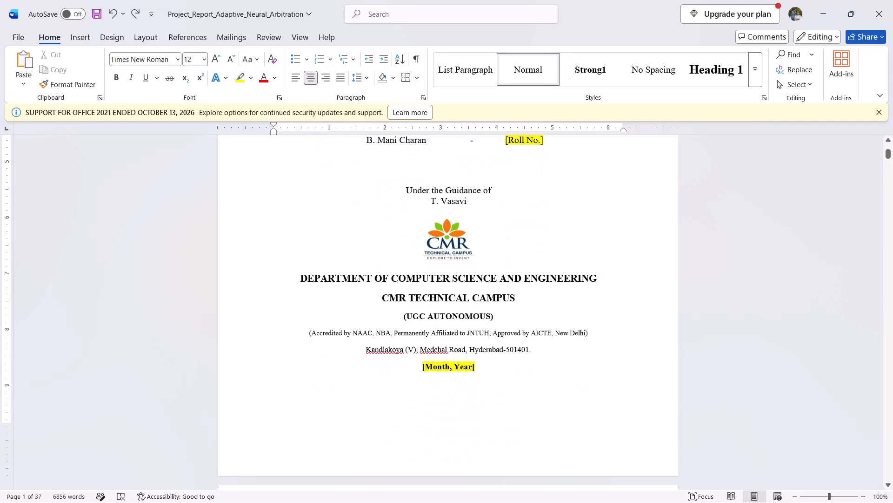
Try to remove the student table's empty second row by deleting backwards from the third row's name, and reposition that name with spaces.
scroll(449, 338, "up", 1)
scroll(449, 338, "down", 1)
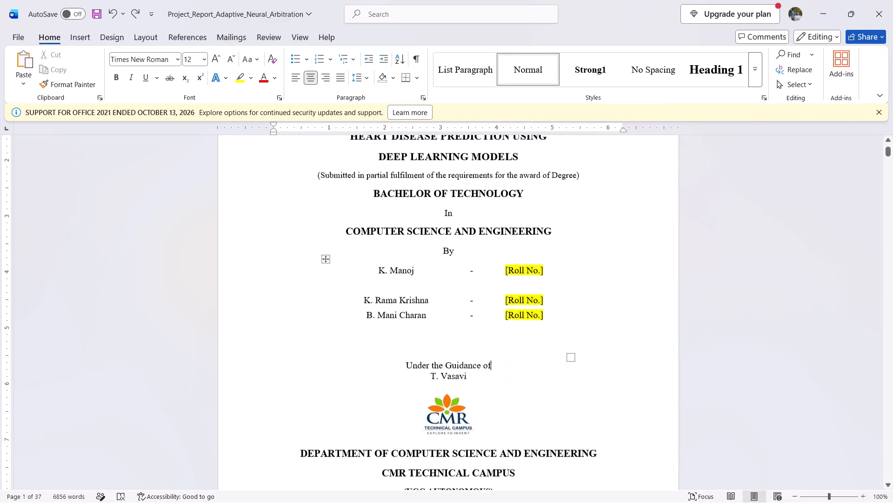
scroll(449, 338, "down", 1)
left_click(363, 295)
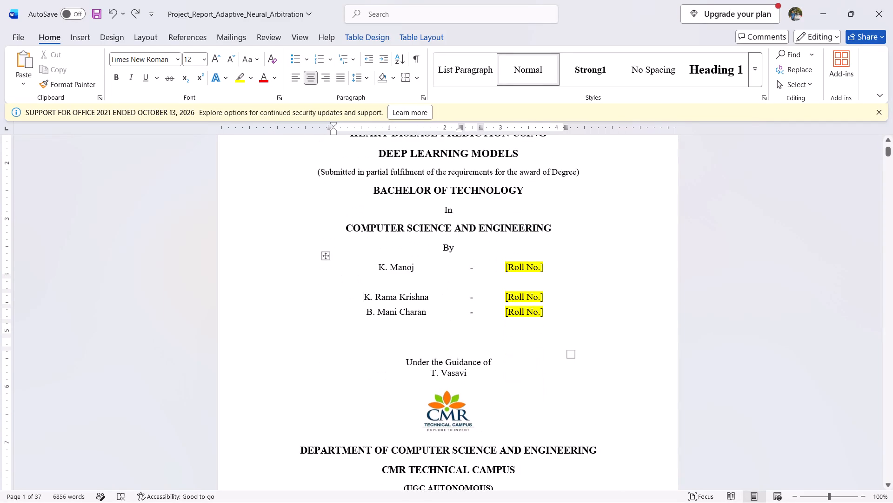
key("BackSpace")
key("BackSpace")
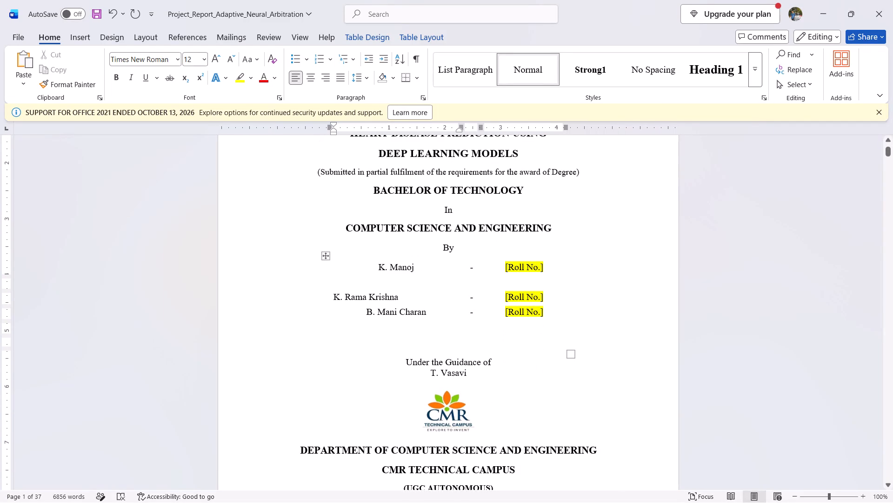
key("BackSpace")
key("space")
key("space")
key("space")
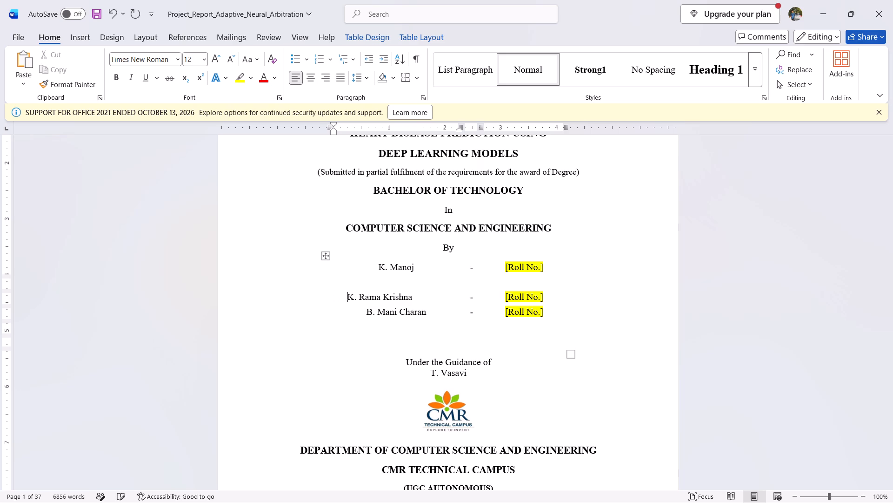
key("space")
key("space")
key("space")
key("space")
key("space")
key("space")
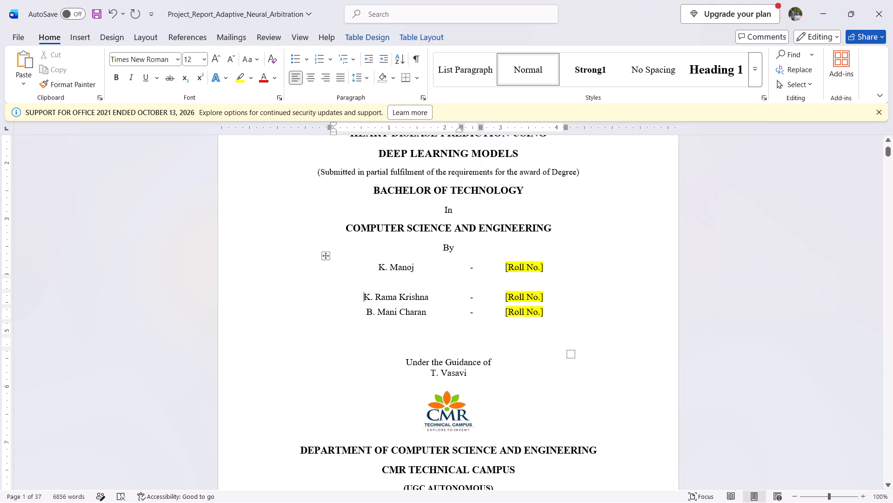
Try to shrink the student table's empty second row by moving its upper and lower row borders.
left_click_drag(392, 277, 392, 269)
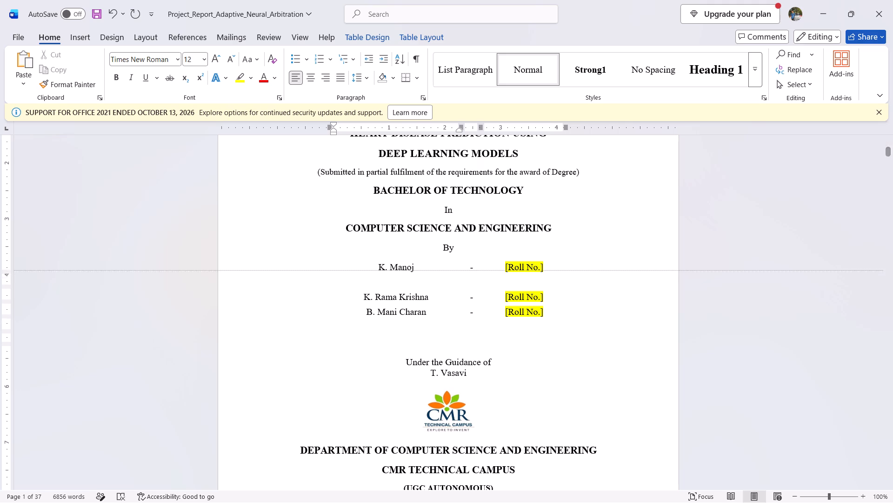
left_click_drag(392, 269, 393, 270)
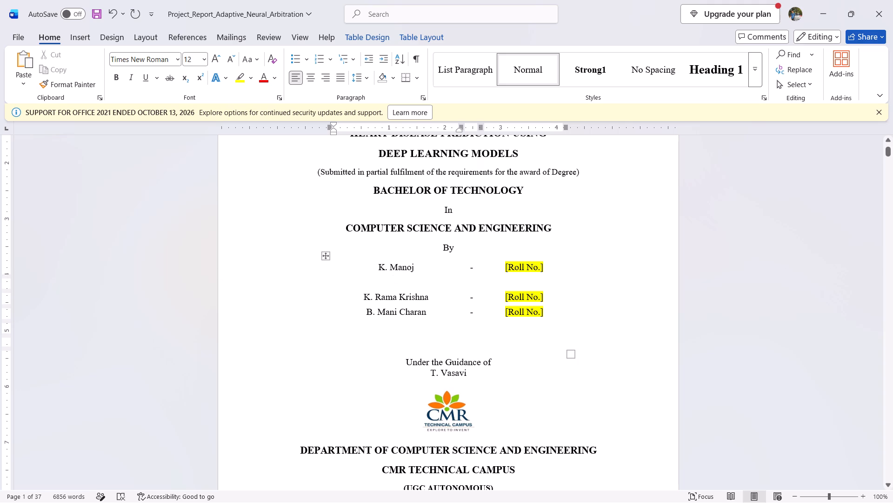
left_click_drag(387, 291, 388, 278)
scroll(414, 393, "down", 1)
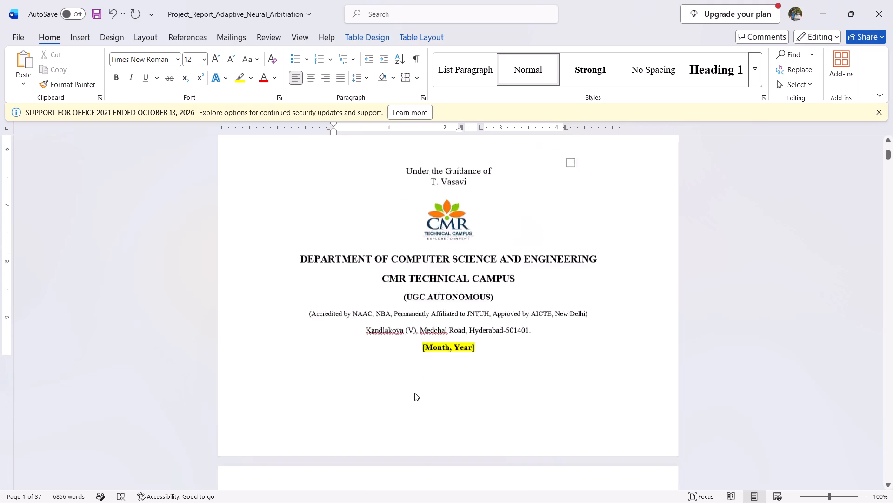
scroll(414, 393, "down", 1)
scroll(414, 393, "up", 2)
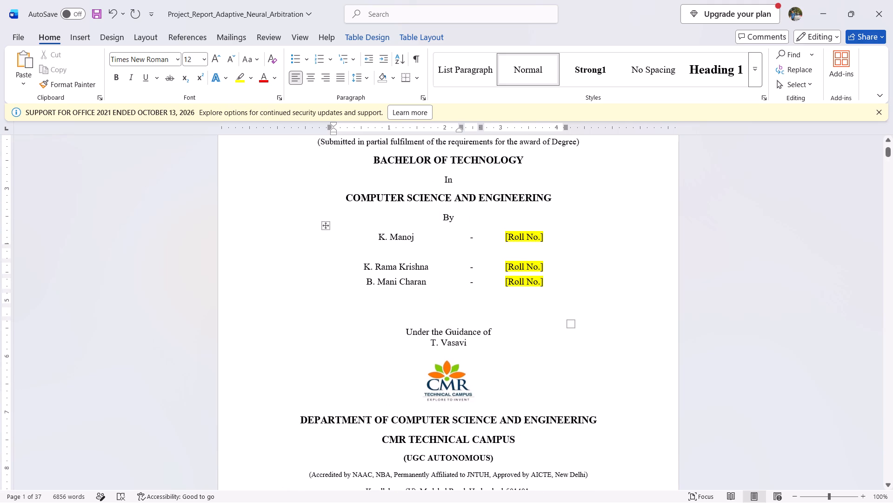
Undo the cover page edits back to the filled second student row, the extra fifth-row name and the [Guide Name] placeholder.
key("ctrl+z")
key("ctrl+z")
key("ctrl+z")
key("ctrl+z")
key("ctrl+z")
key("ctrl+z")
key("ctrl+z")
key("ctrl+z")
key("ctrl+z")
key("ctrl+z")
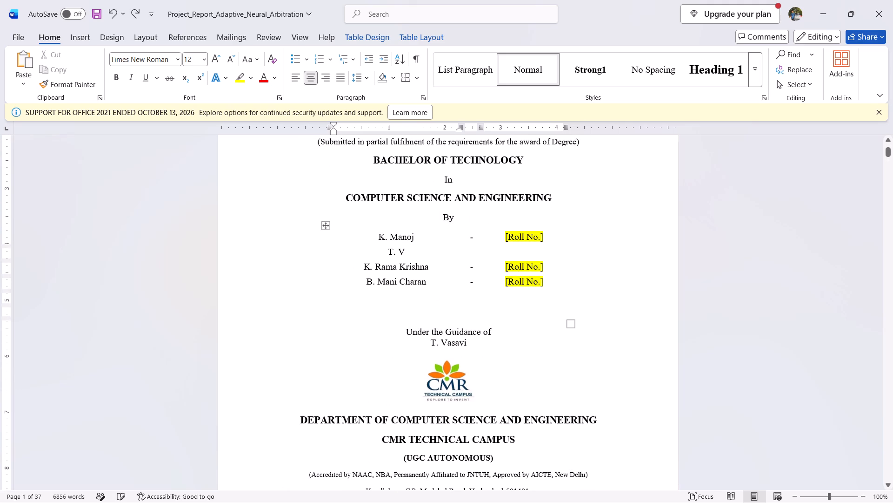
key("ctrl+z")
key("ctrl+z")
key("ctrl+z")
key("ctrl+z")
key("ctrl+z")
key("ctrl+z")
key("ctrl+z")
key("ctrl+z")
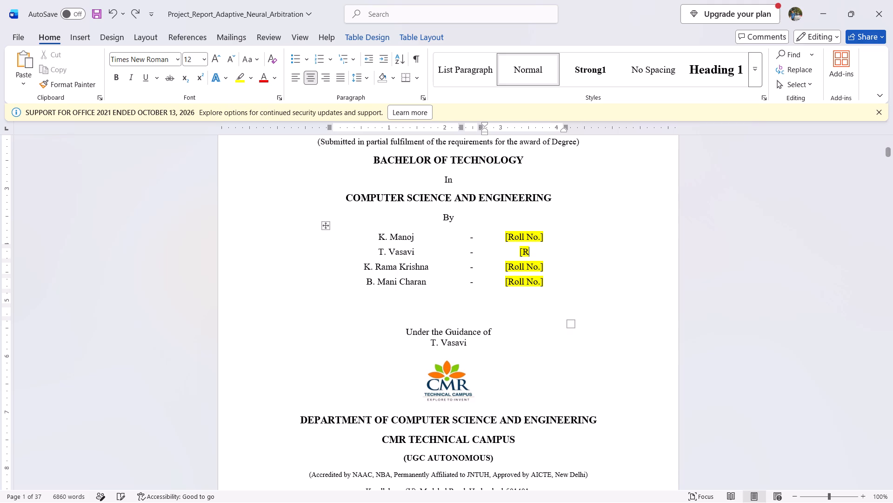
key("ctrl+z")
key("ctrl+z")
key("ctrl+z")
key("ctrl+z")
key("ctrl+z")
key("ctrl+z")
key("ctrl+z")
key("ctrl+z")
key("ctrl+z")
key("ctrl+z")
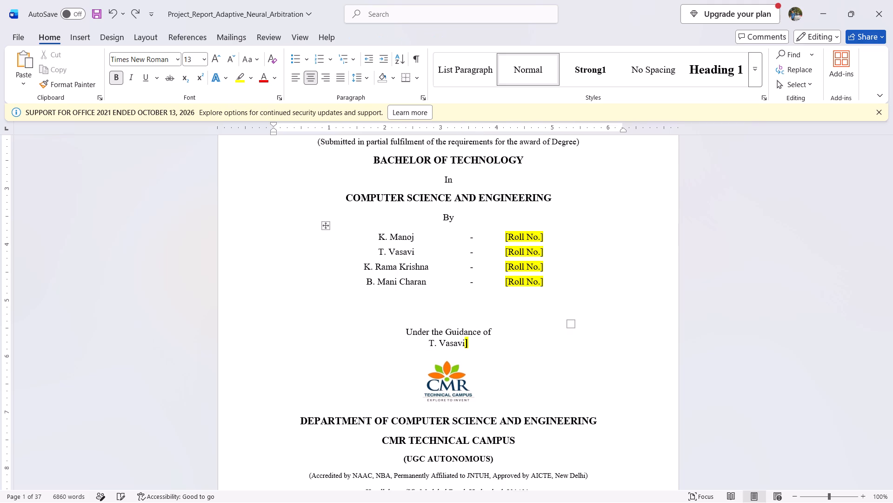
key("ctrl+z")
key("ctrl+z")
key("ctrl+z")
key("ctrl+z")
key("ctrl+z")
key("ctrl+z")
key("ctrl+z")
key("ctrl+z")
key("ctrl+z")
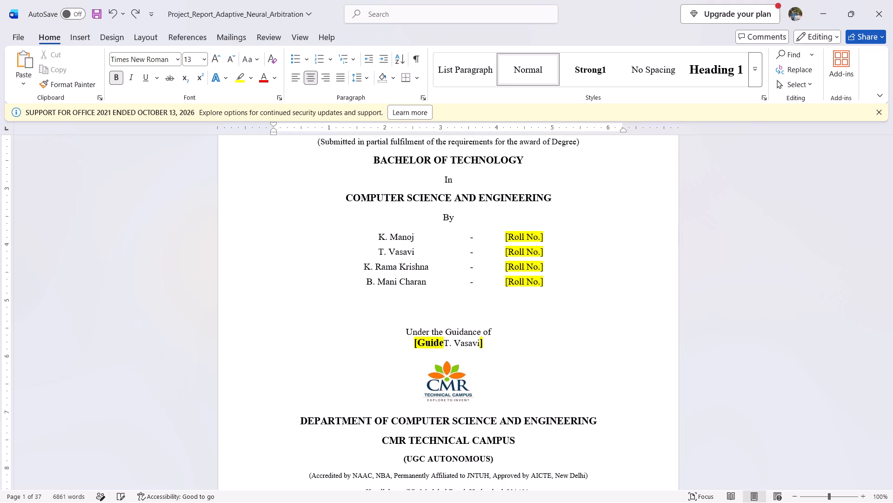
key("ctrl+z")
key("ctrl+z")
key("ctrl+z")
key("ctrl+z")
key("ctrl+z")
key("ctrl+z")
key("ctrl+z")
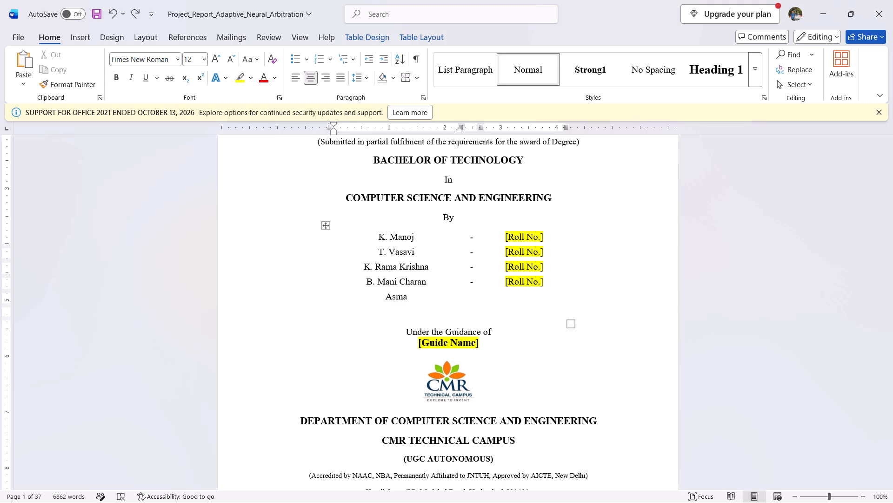
Replace the name in the student table's second row with a copy of the third row's name.
left_click(414, 250)
left_click_drag(427, 266, 357, 269)
key("ctrl+c")
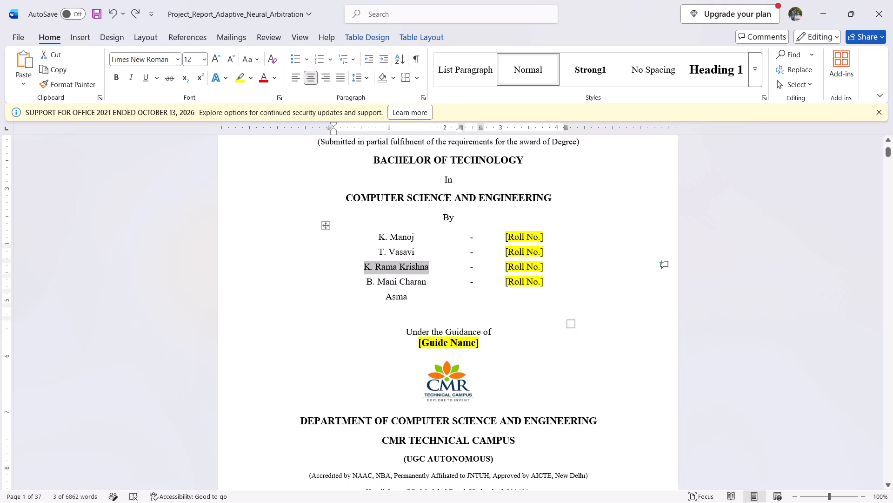
left_click(414, 250)
left_click_drag(414, 250, 377, 252)
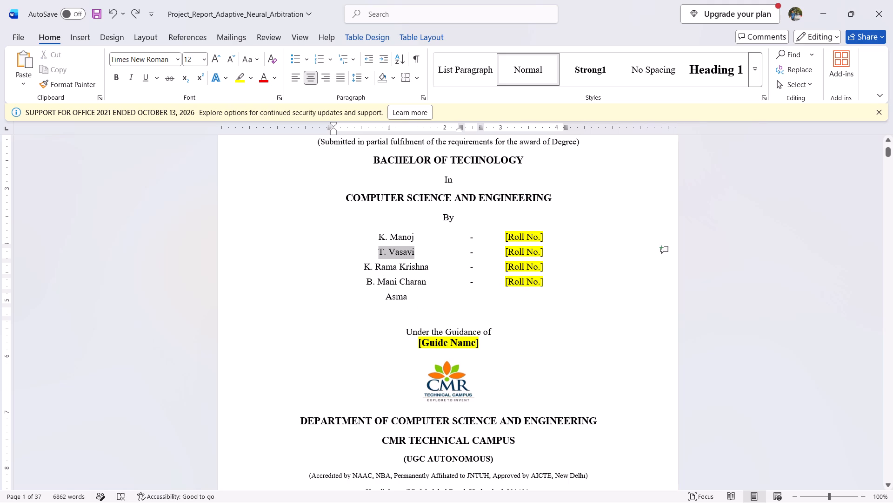
left_click_drag(377, 252, 375, 251)
key("ctrl+v")
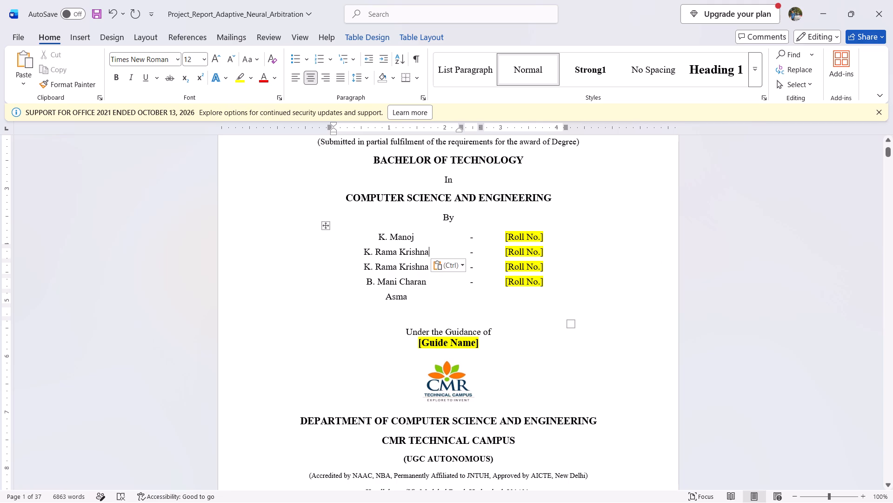
Replace the name in the student table's third row with a copy of the fourth row's name.
left_click_drag(426, 282, 380, 279)
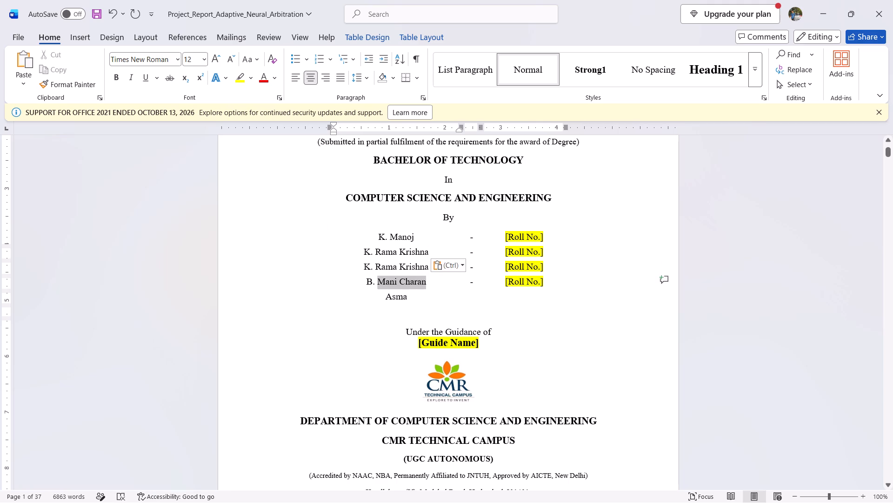
left_click_drag(380, 279, 367, 282)
key("ctrl+c")
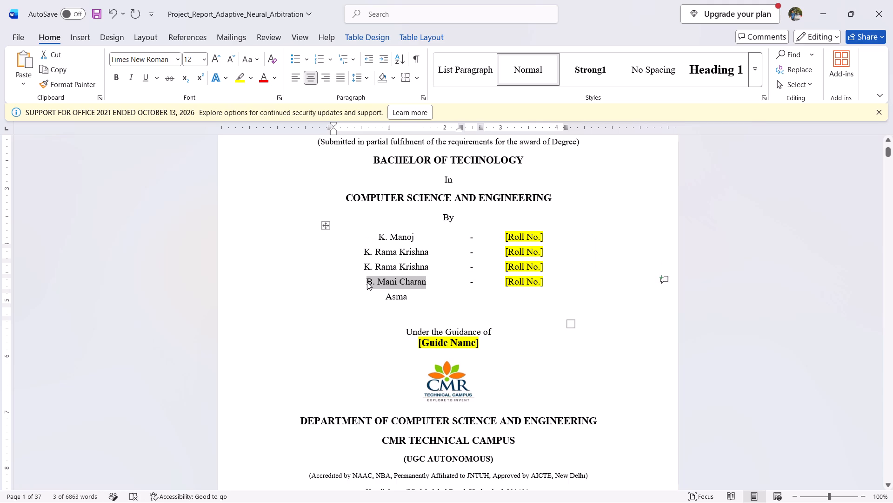
left_click_drag(430, 265, 377, 270)
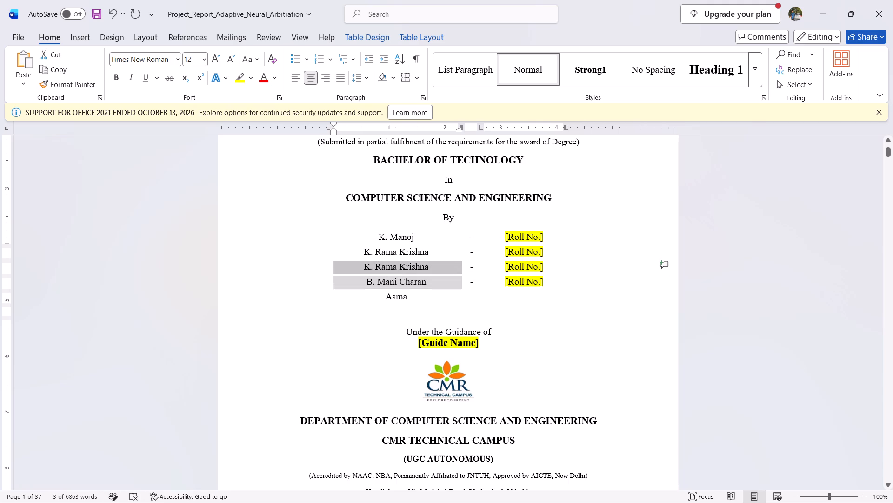
left_click_drag(377, 270, 377, 269)
key("ctrl+v")
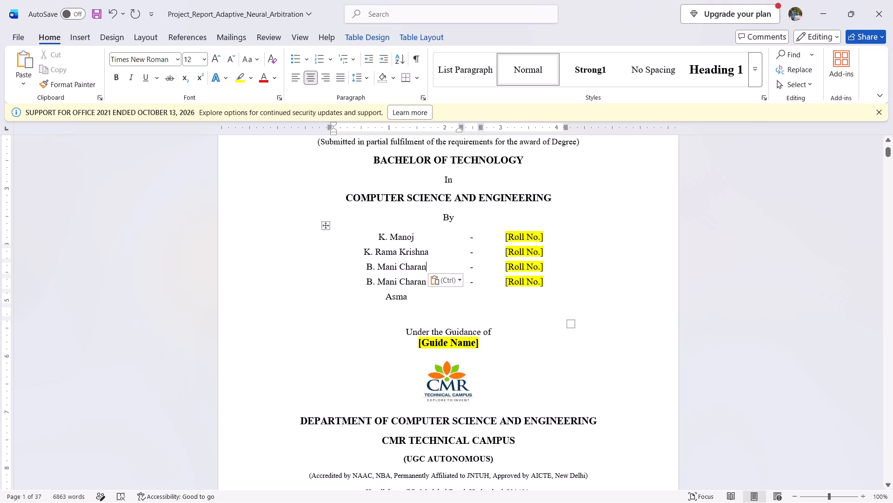
Delete the extra name in the student table's fifth row.
left_click(406, 298)
key("BackSpace")
key("BackSpace")
key("BackSpace")
key("BackSpace")
key("BackSpace")
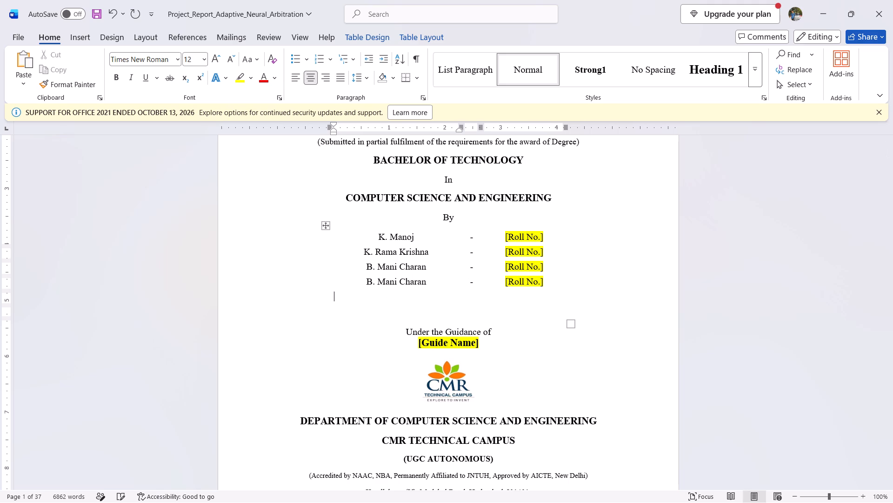
key("BackSpace")
Clear the student table's duplicate fourth row by deleting its [Roll No.] placeholder, dash and name.
left_click(544, 282)
key("BackSpace")
key("BackSpace")
key("BackSpace")
key("BackSpace")
key("BackSpace")
key("BackSpace")
key("BackSpace")
key("BackSpace")
key("BackSpace")
key("BackSpace")
key("BackSpace")
key("BackSpace")
key("BackSpace")
key("BackSpace")
key("BackSpace")
key("BackSpace")
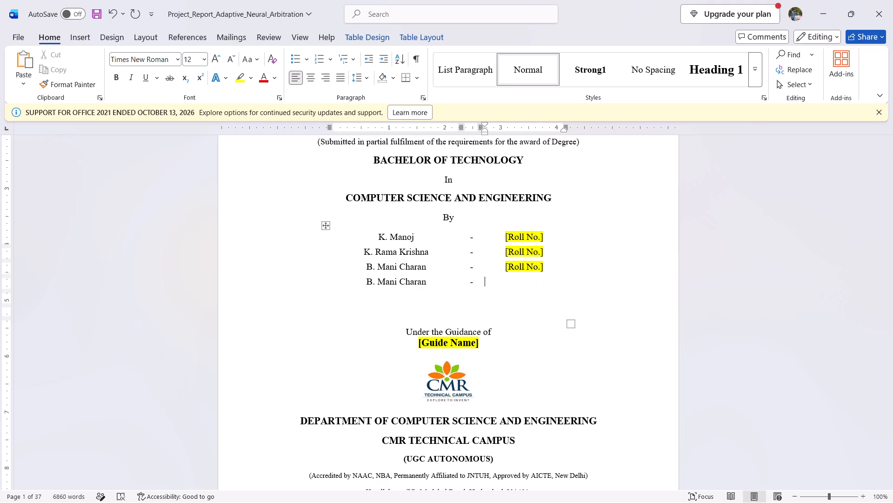
key("BackSpace")
key("BackSpace")
key("Left")
key("BackSpace")
key("Left")
key("BackSpace")
key("BackSpace")
key("BackSpace")
key("BackSpace")
key("BackSpace")
key("BackSpace")
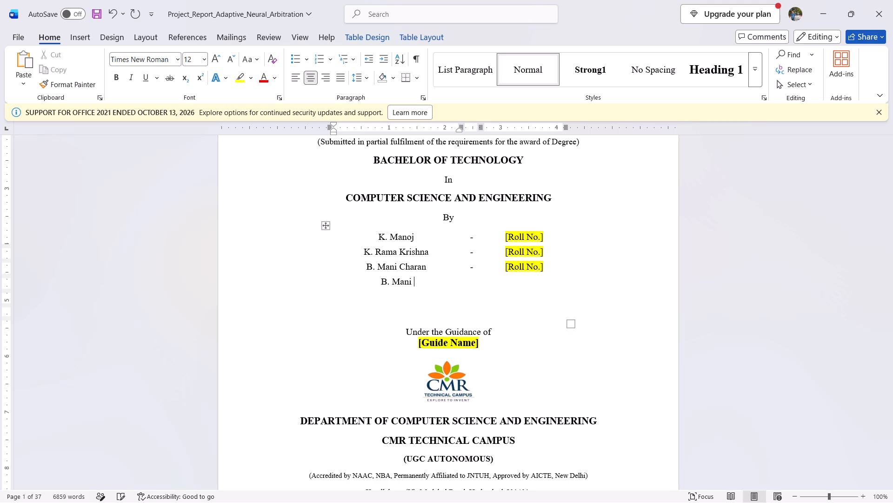
key("BackSpace")
key("BackSpace")
key("BackSpace")
key("BackSpace")
key("BackSpace")
key("BackSpace")
key("BackSpace")
key("BackSpace")
Open the reference PDF Final-Documentation-Batch 6 PS-1 from the desktop.
left_click(540, 236)
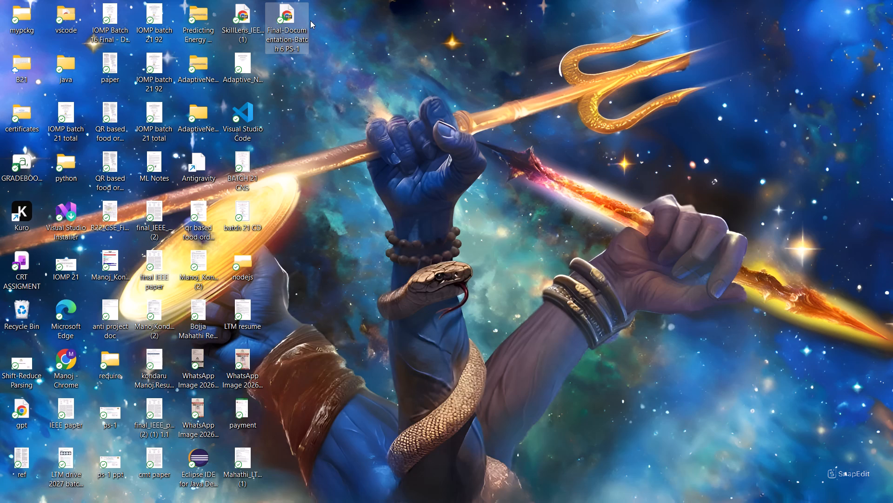
double_click(277, 22)
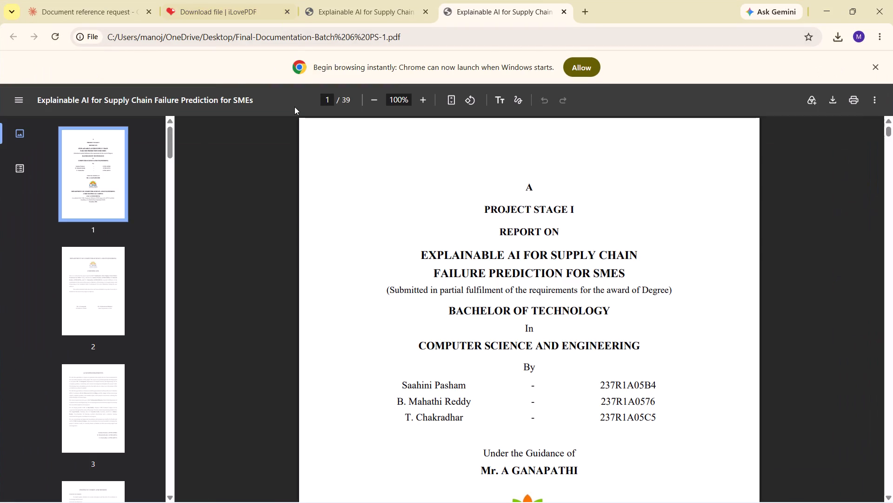
Close the duplicate tab of the reference PDF and check the student details on its cover page.
left_click(565, 12)
scroll(538, 256, "up", 5)
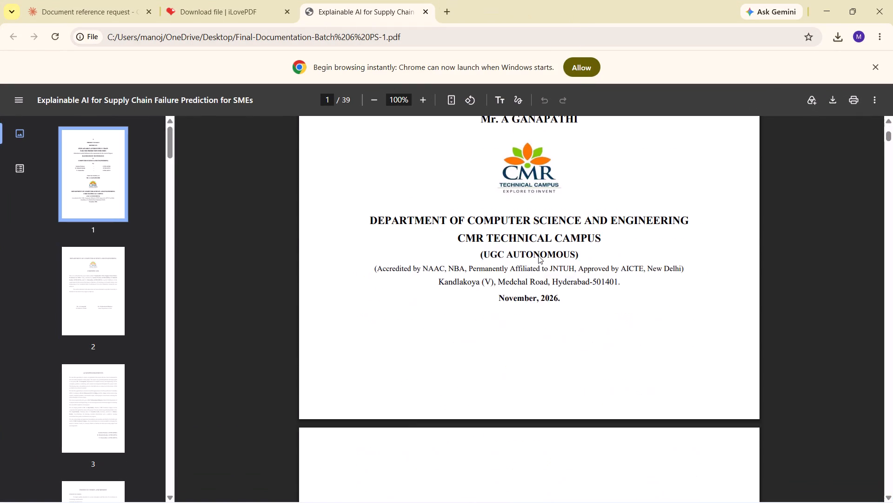
scroll(538, 256, "up", 4)
scroll(538, 256, "down", 1)
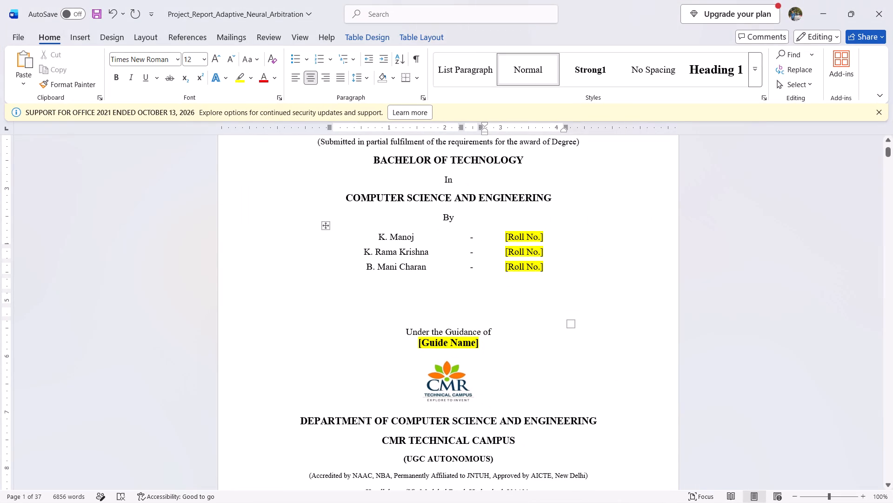
In the Word report's student table, replace the first row's [Roll No.] placeholder with that student's roll number.
key("Right")
key("BackSpace")
key("BackSpace")
key("BackSpace")
key("BackSpace")
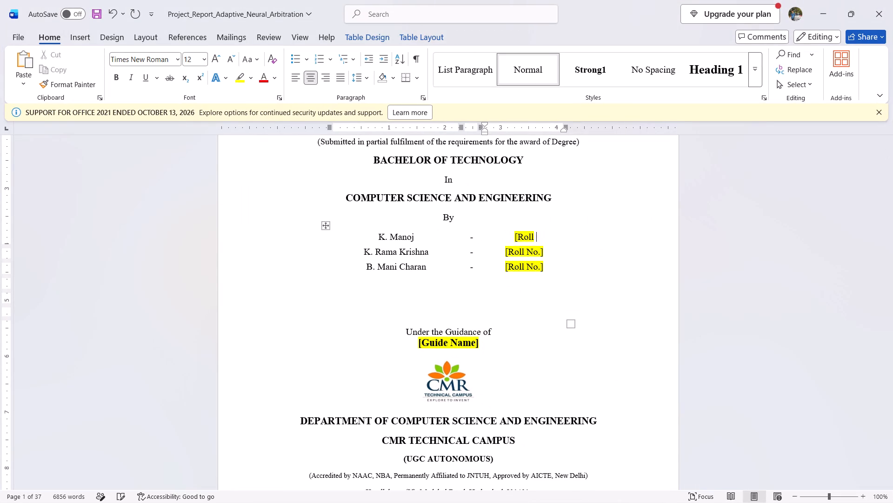
key("BackSpace")
key("BackSpace")
key("BackSpace")
key("BackSpace")
key("BackSpace")
key("BackSpace")
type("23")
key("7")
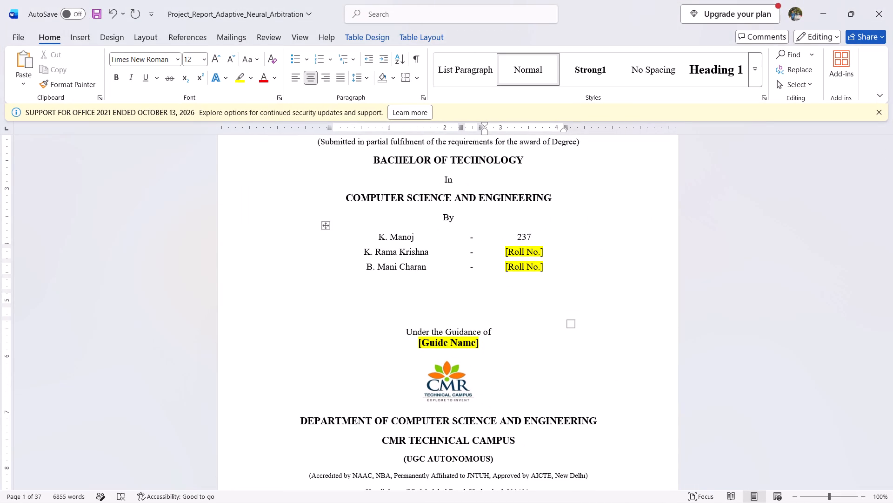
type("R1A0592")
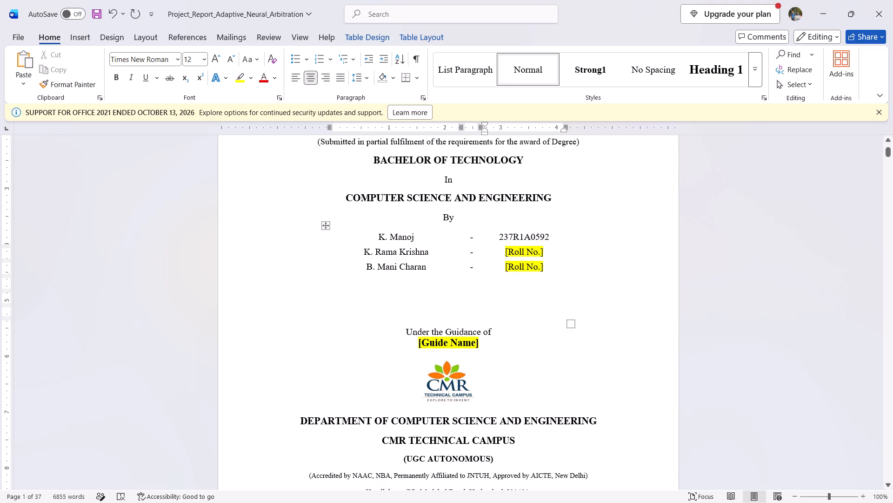
Replace the [Roll No.] placeholder in the student table's second row with that student's roll number.
left_click(547, 252)
key("BackSpace")
key("BackSpace")
key("BackSpace")
key("BackSpace")
key("BackSpace")
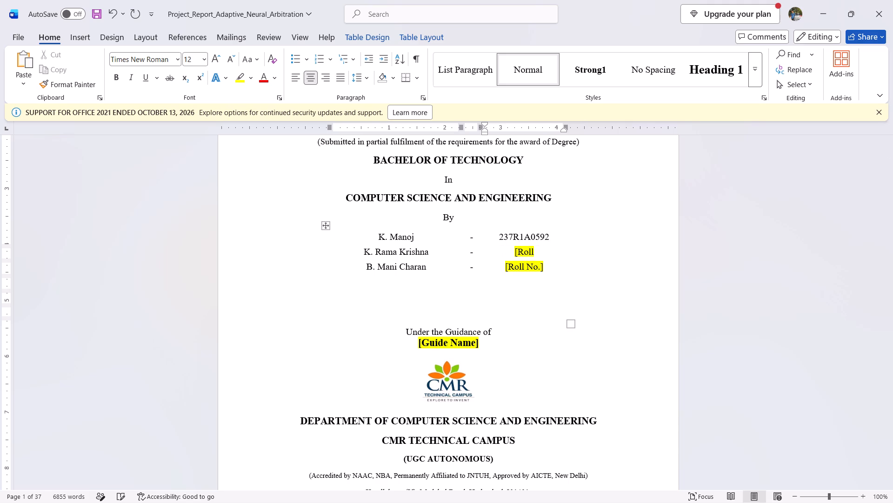
key("BackSpace")
key("BackSpace")
key("BackSpace")
key("BackSpace")
key("BackSpace")
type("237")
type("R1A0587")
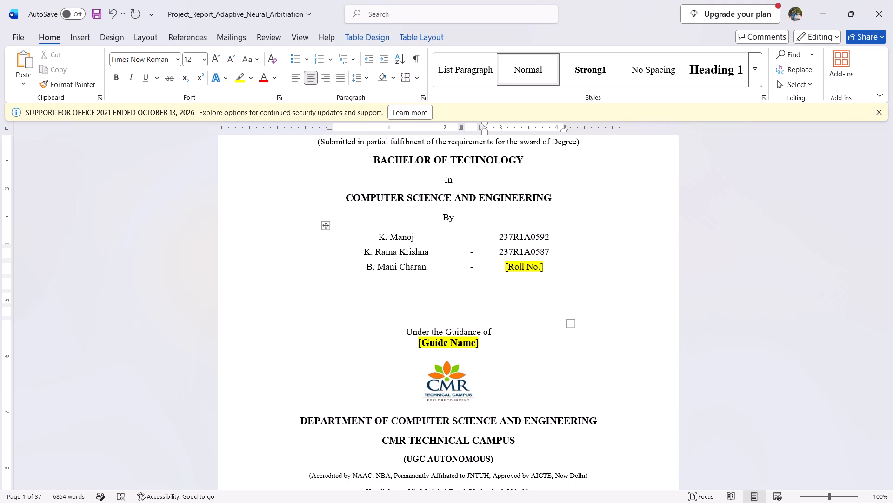
Replace the [Roll No.] placeholder in the student table's third row with that student's roll number.
left_click(547, 269)
key("BackSpace")
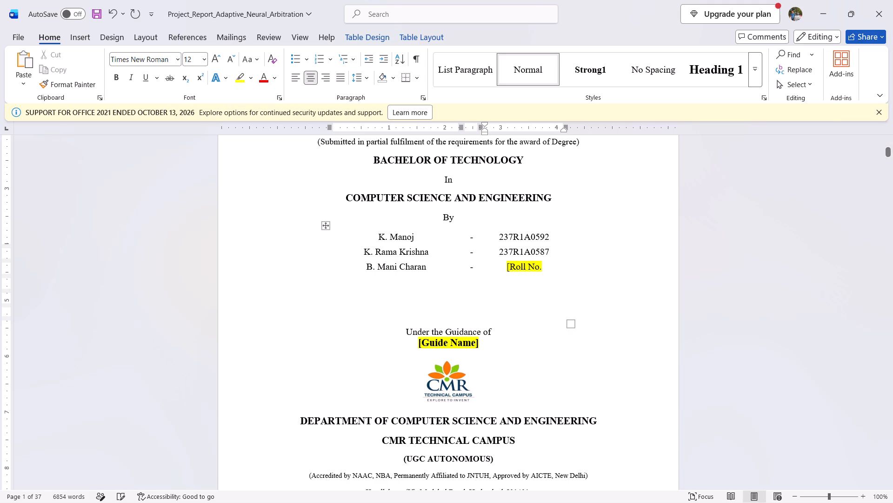
key("BackSpace")
key("BackSpace")
key("BackSpace")
key("BackSpace")
key("BackSpace")
key("BackSpace")
key("BackSpace")
key("BackSpace")
key("BackSpace")
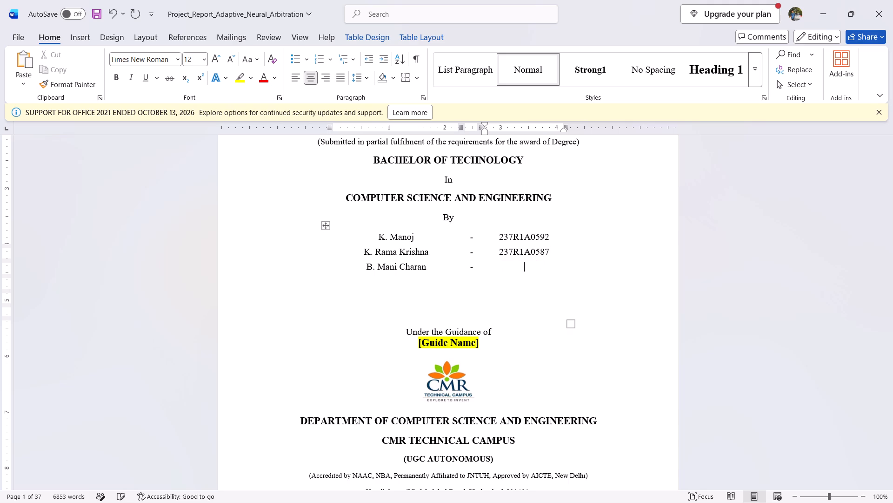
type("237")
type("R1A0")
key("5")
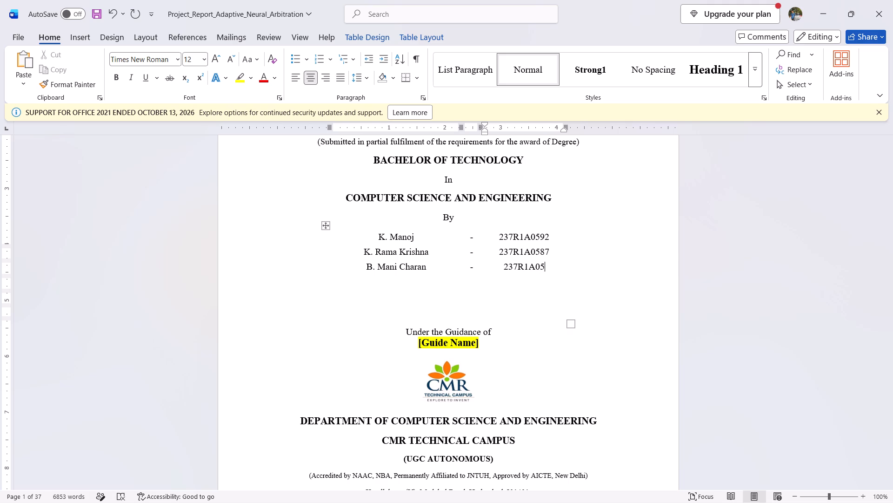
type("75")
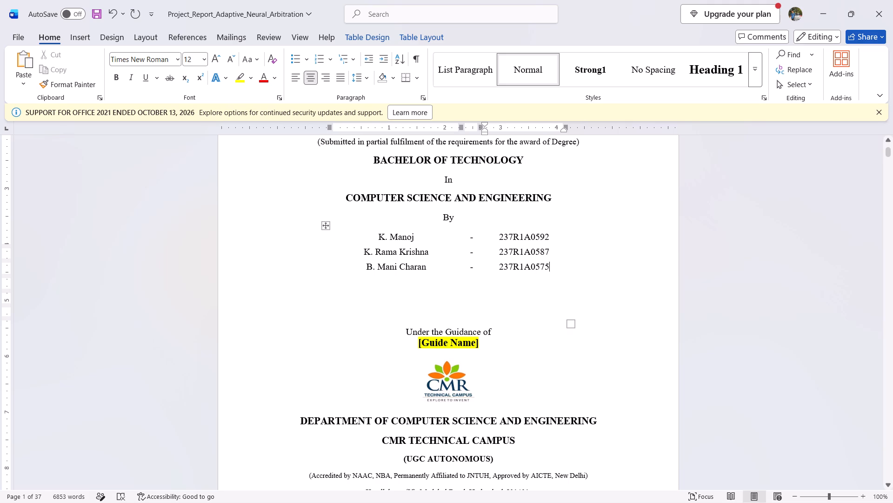
Delete the highlighted [Guide Name] placeholder below the Under the Guidance of line.
scroll(531, 275, "down", 1)
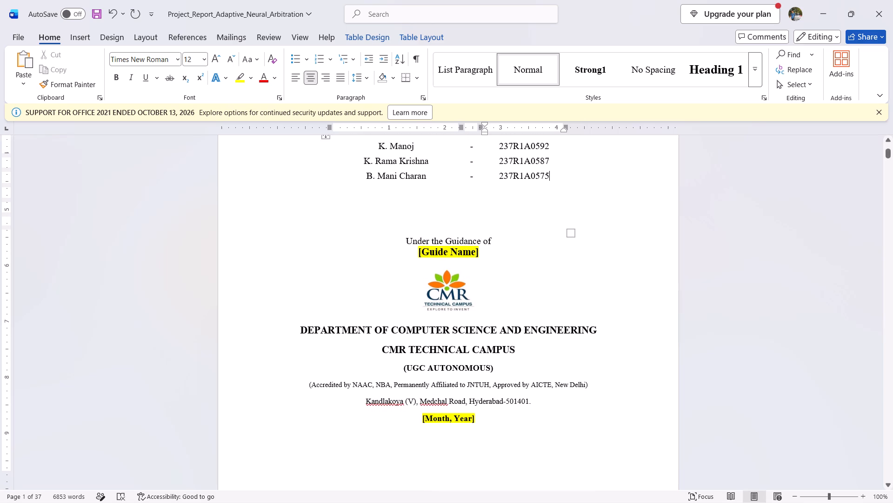
left_click(479, 250)
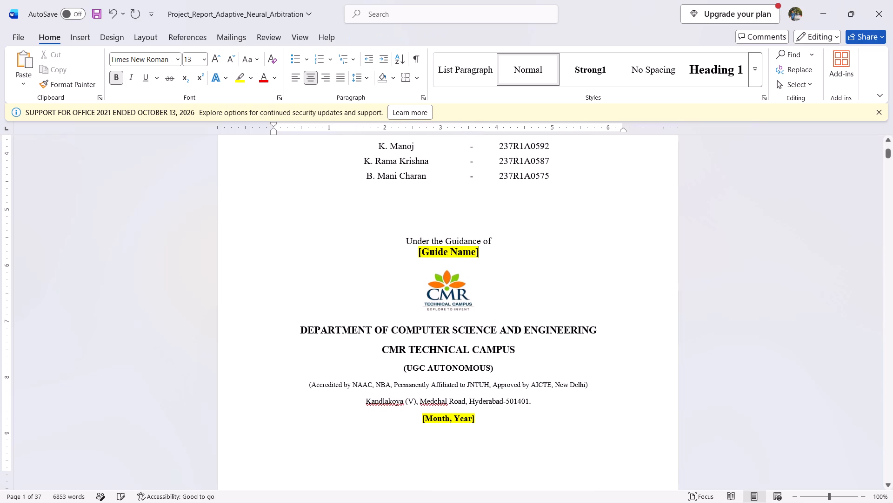
key("BackSpace")
key("BackSpace")
key("BackSpace")
key("BackSpace")
key("BackSpace")
key("BackSpace")
key("BackSpace")
key("BackSpace")
key("BackSpace")
key("BackSpace")
key("BackSpace")
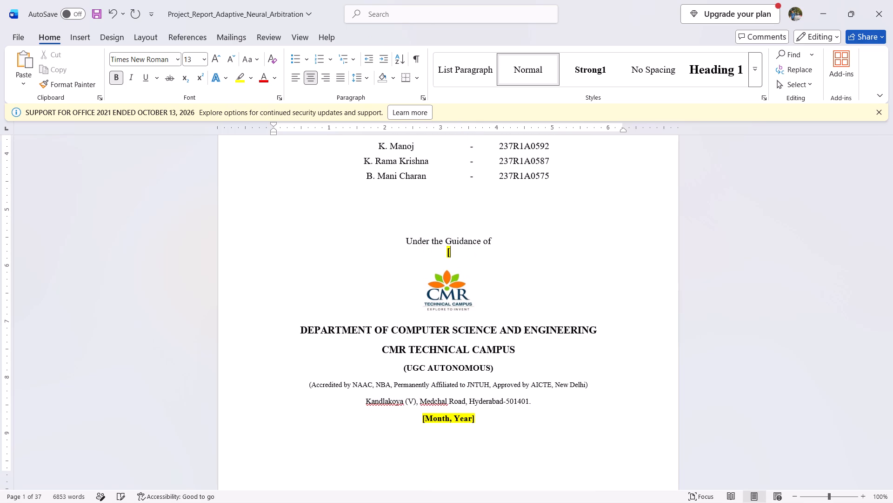
key("BackSpace")
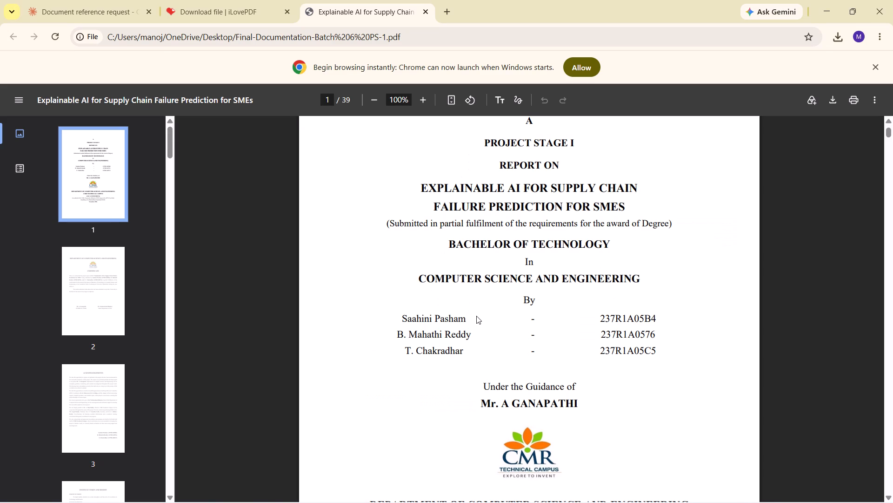
Check the guide line in the reference PDF and enter the guide's name in capitals with the title MRS., as unhighlighted regular text.
scroll(476, 316, "down", 2)
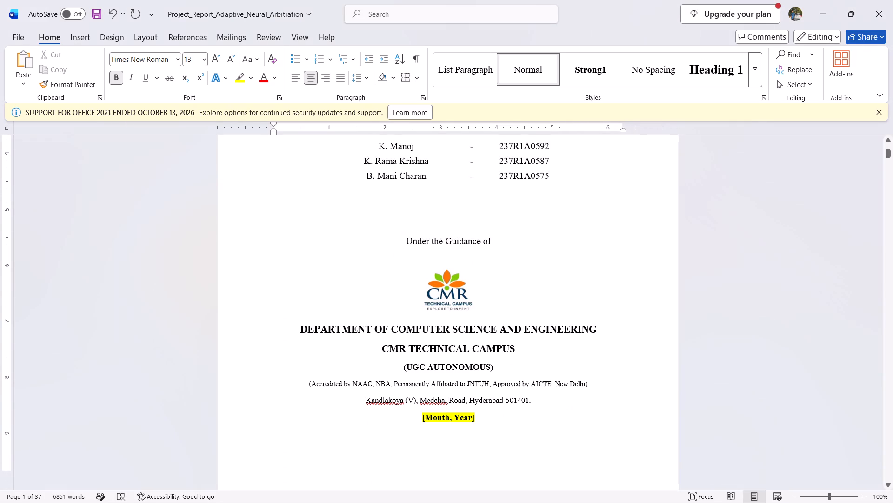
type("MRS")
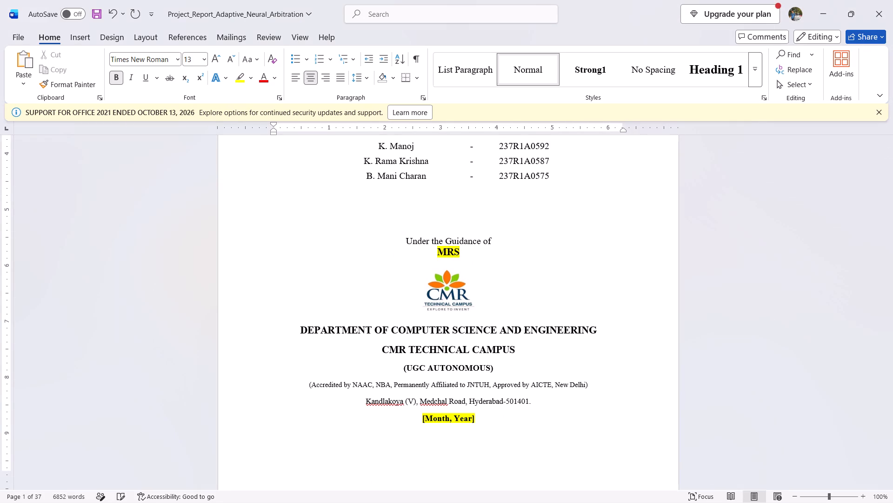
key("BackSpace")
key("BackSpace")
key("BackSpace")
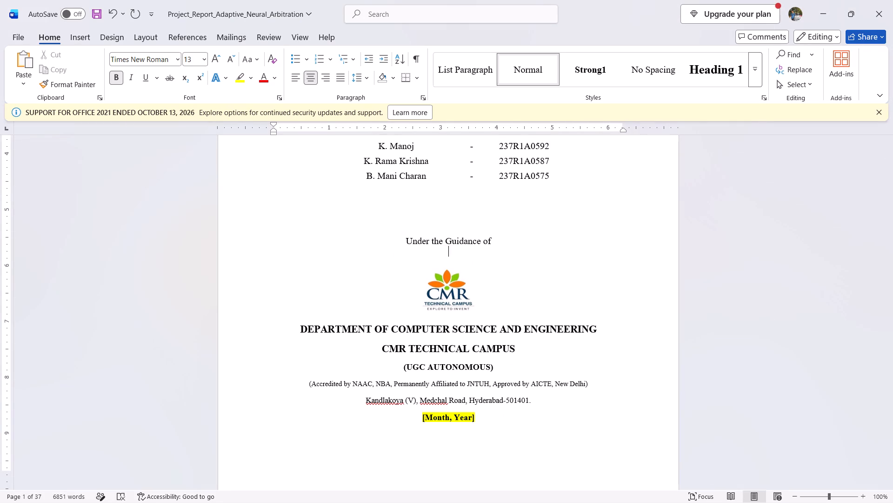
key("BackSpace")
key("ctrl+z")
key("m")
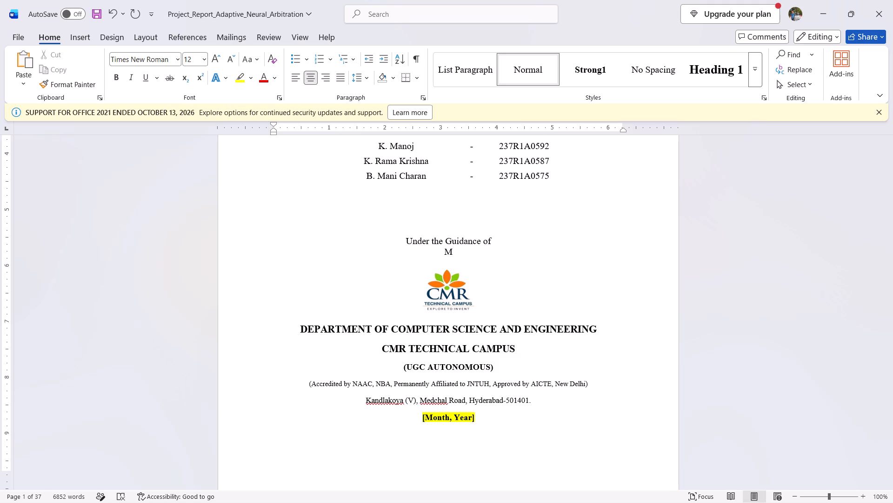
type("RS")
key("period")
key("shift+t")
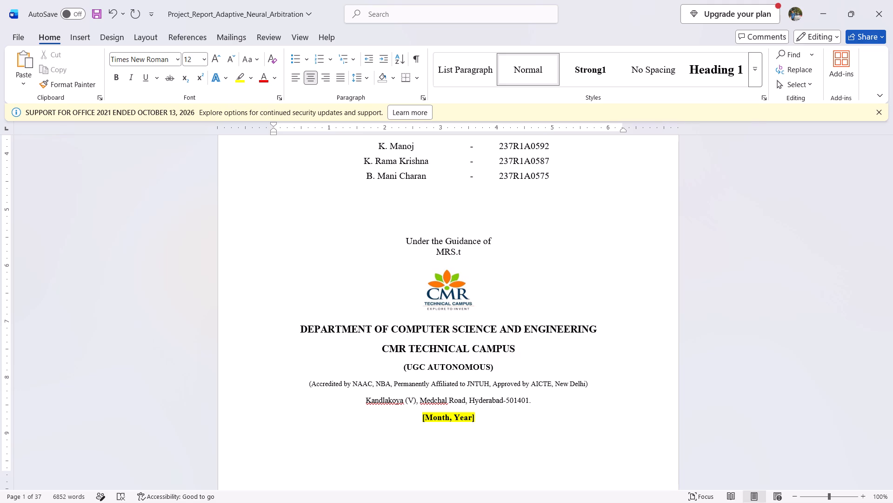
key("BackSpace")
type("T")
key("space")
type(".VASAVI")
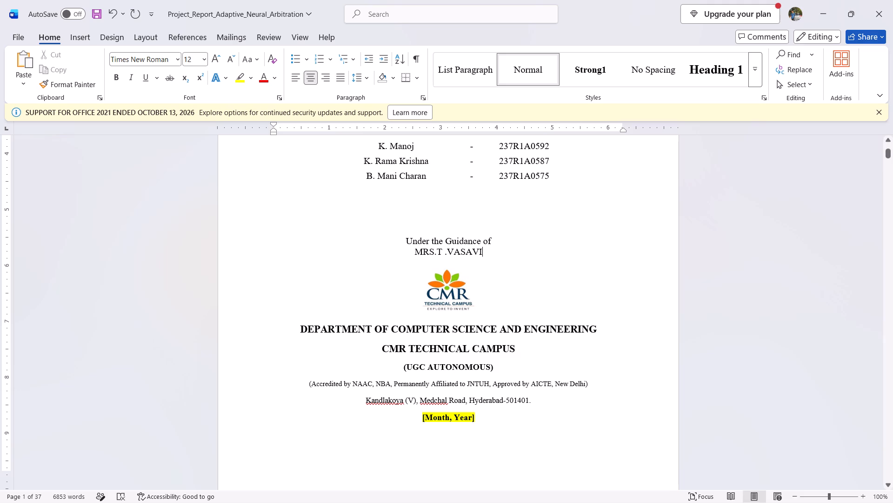
Compare the cover page's lower part with the reference PDF and delete the highlighted [Month, Year] placeholder below the college address.
scroll(464, 281, "down", 1)
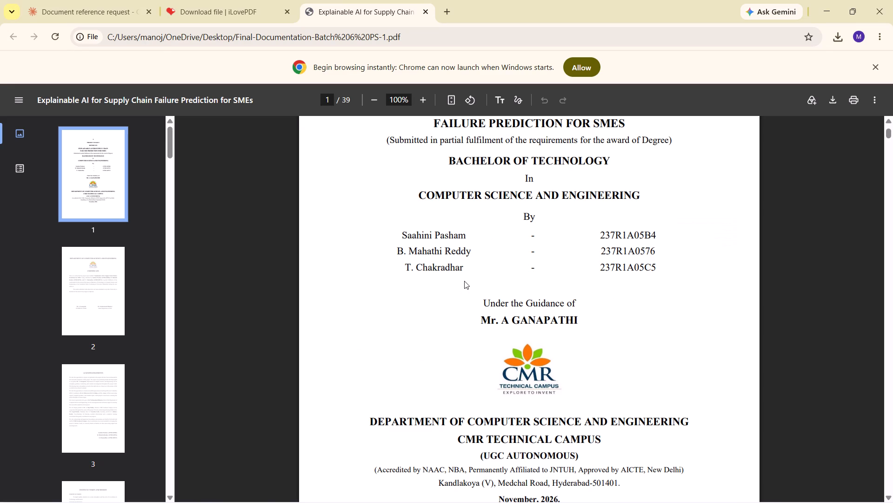
scroll(491, 354, "down", 1)
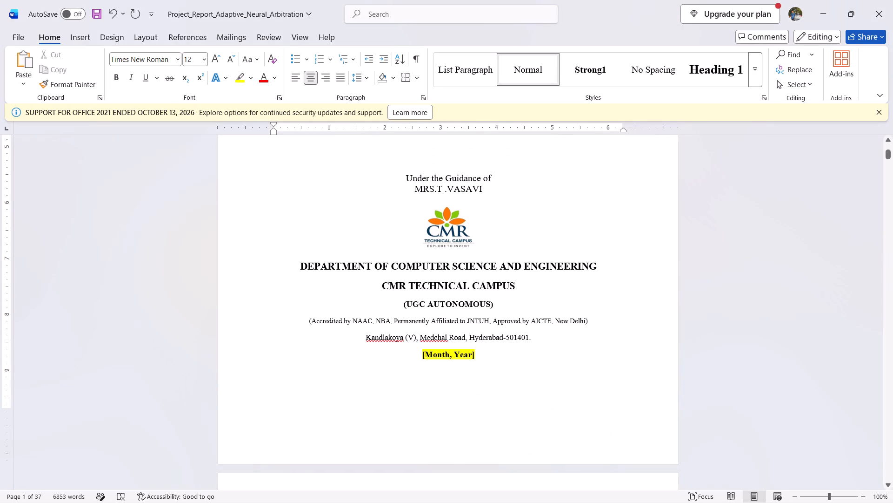
scroll(469, 360, "down", 1)
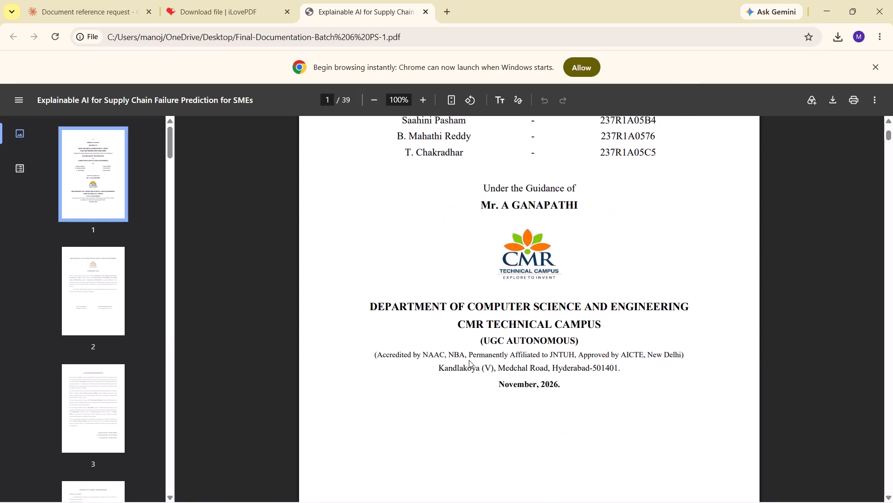
scroll(469, 360, "down", 1)
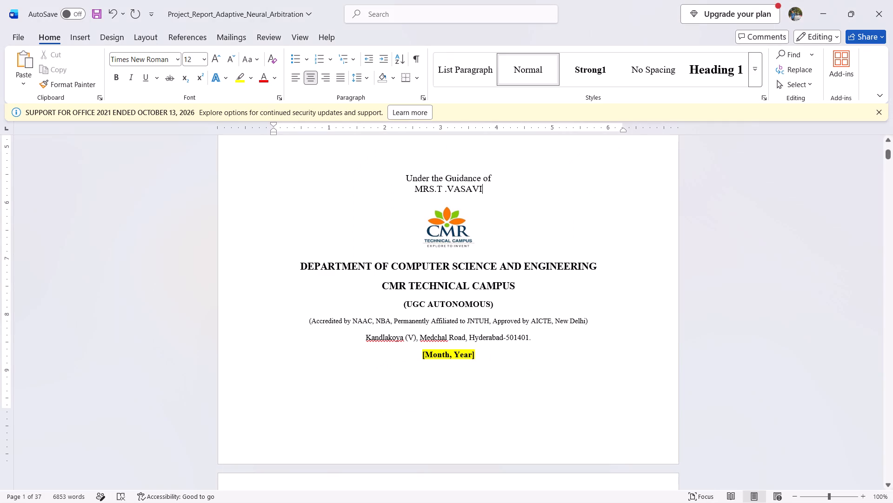
left_click(476, 354)
key("BackSpace")
key("BackSpace")
key("BackSpace")
key("BackSpace")
key("BackSpace")
key("BackSpace")
key("BackSpace")
key("BackSpace")
key("BackSpace")
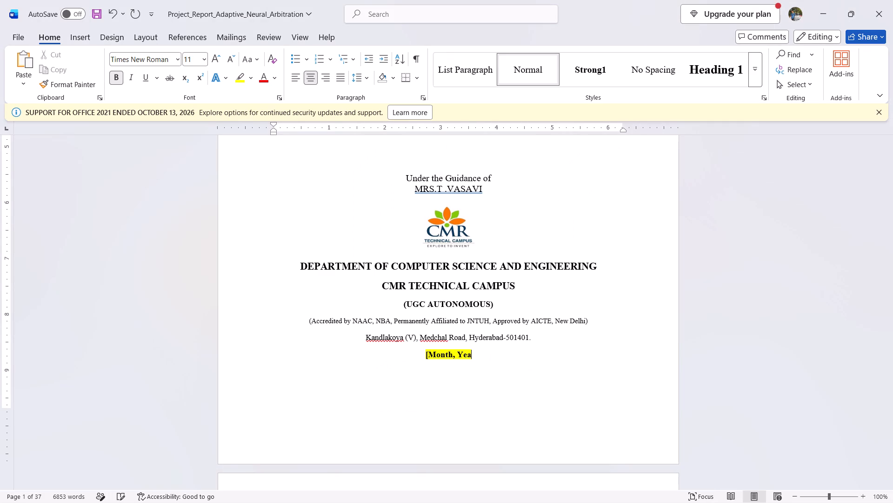
key("BackSpace")
key("BackSpace")
key("BackSpace")
key("BackSpace")
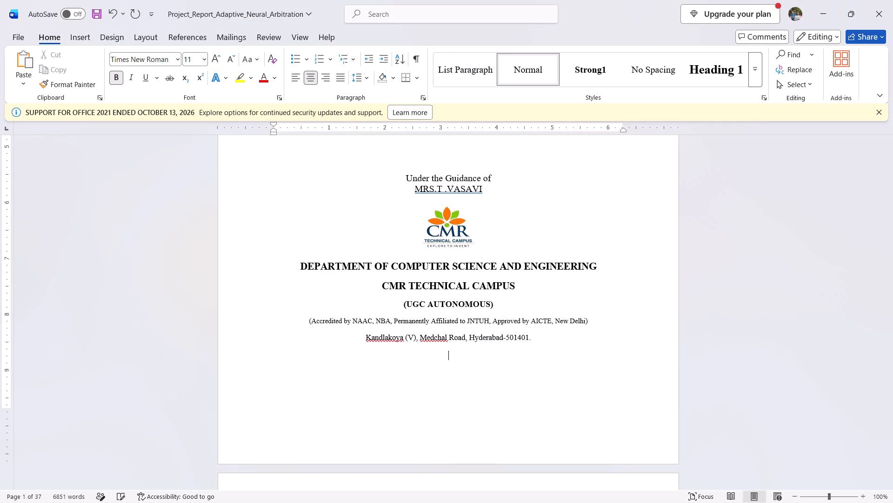
Enter the date November,2026 on the centred line below the college address, as unhighlighted regular text at size 12.
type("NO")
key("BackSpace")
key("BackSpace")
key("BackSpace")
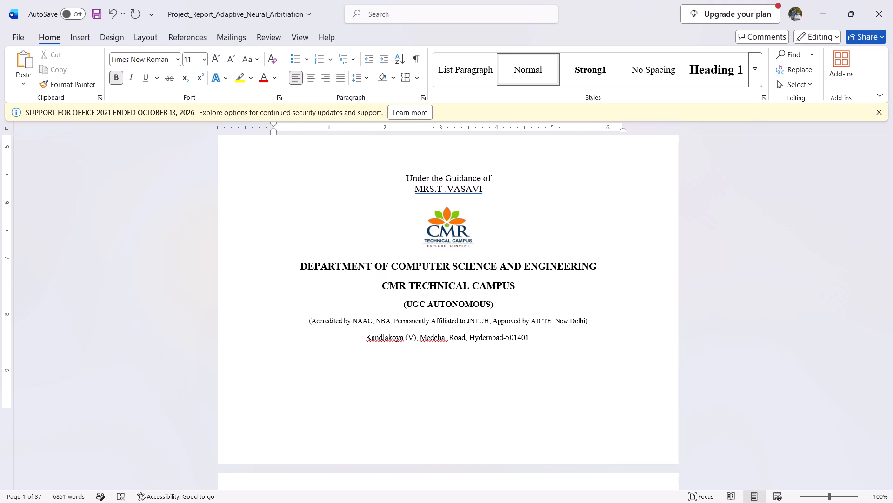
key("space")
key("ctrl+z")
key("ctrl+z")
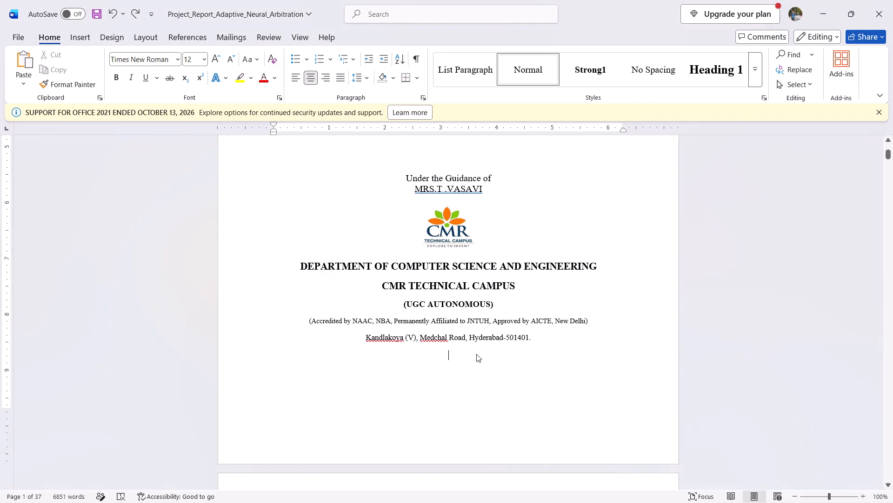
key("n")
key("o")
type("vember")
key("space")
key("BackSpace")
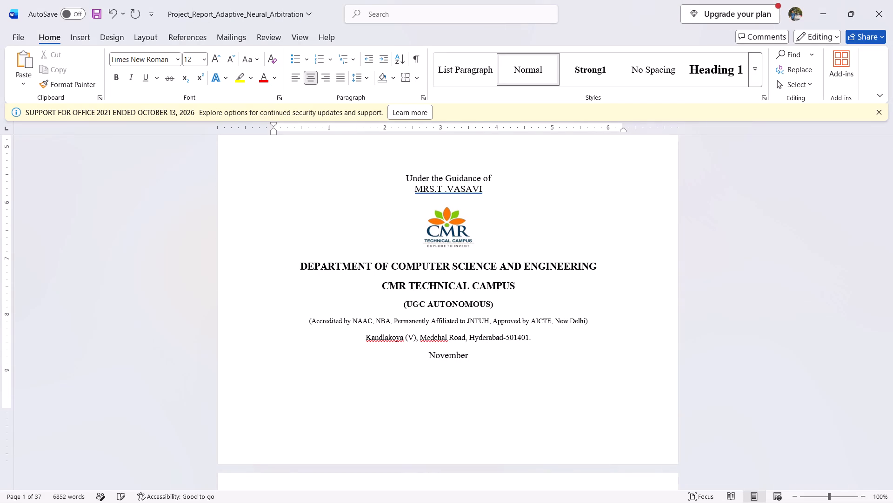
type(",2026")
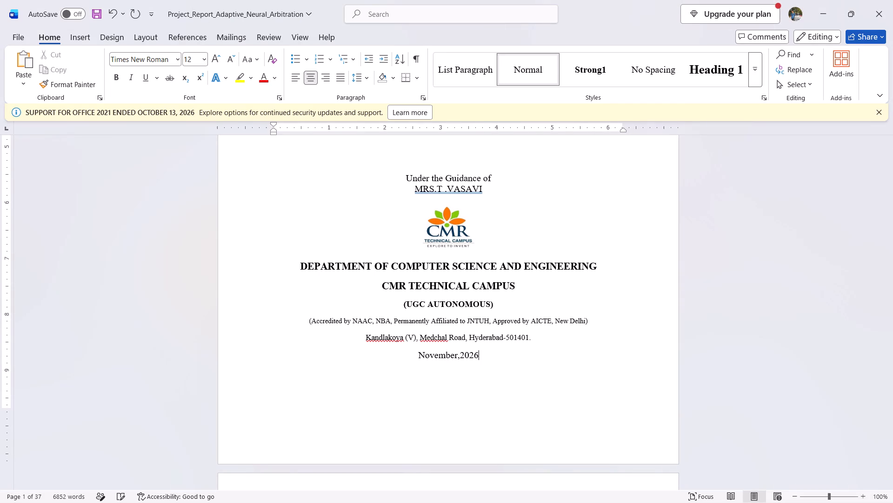
Check the certificate page in the reference PDF and replace the first student's [Roll No.] placeholder with the roll number copied from the cover page.
scroll(476, 354, "down", 3)
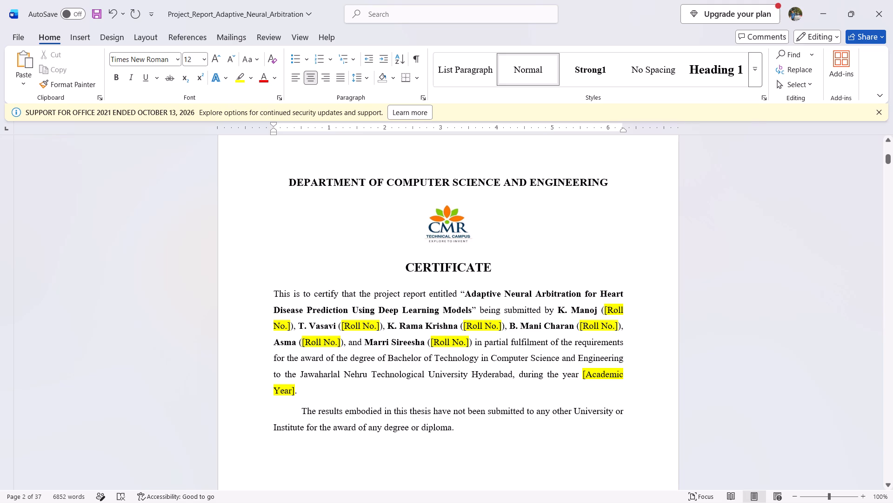
scroll(460, 328, "down", 3)
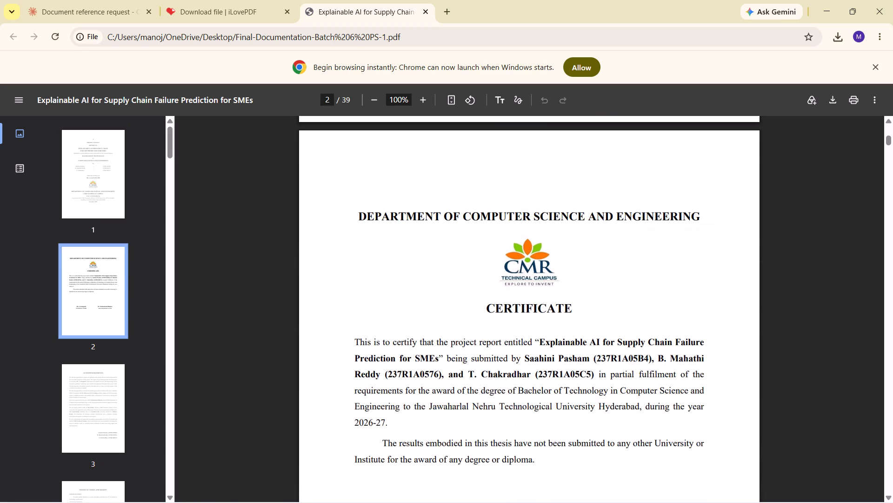
scroll(460, 328, "down", 1)
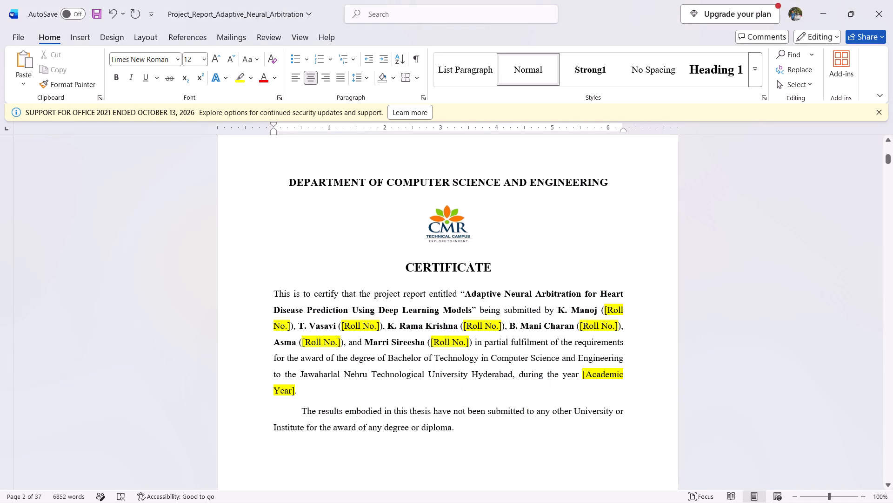
scroll(592, 291, "up", 1)
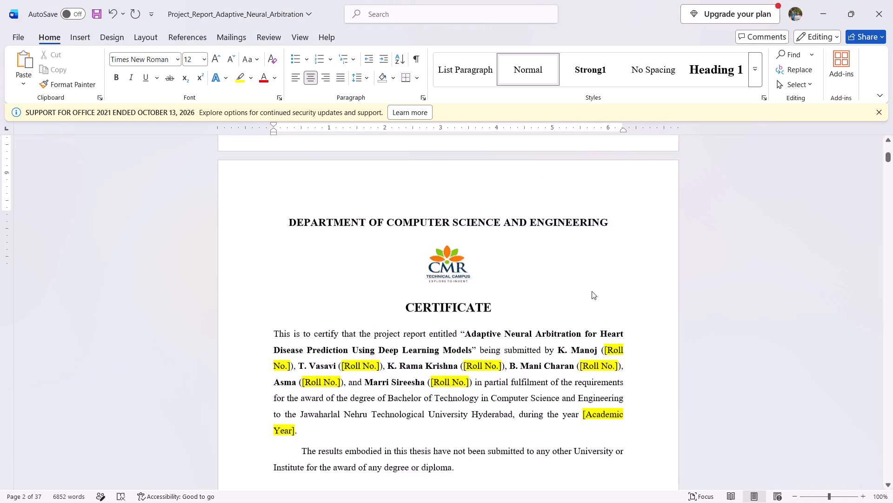
scroll(592, 291, "up", 3)
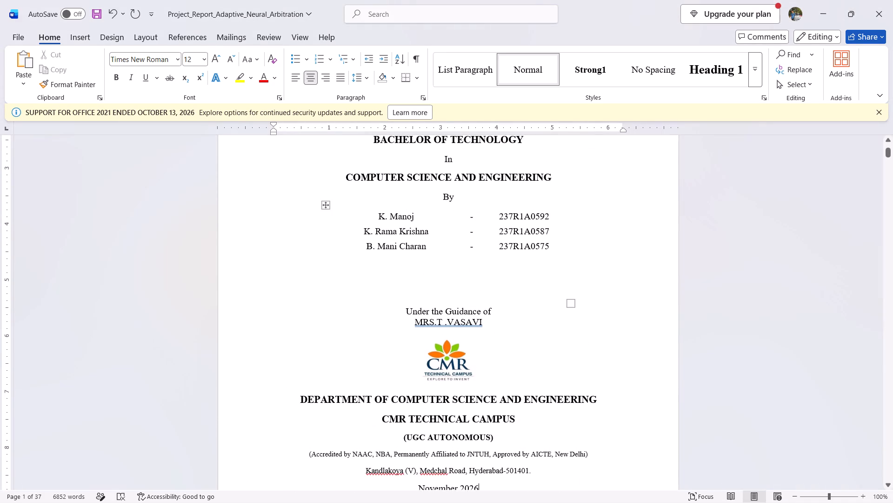
left_click_drag(551, 215, 498, 214)
key("ctrl+c")
scroll(498, 214, "down", 3)
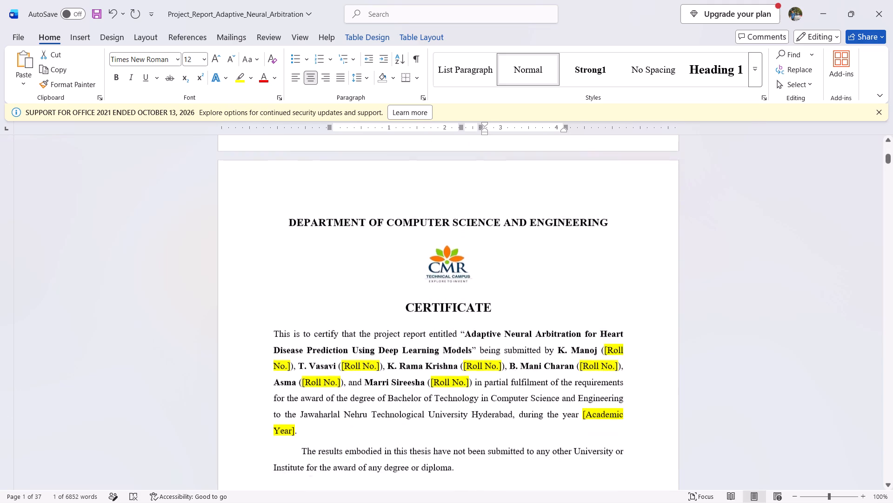
scroll(498, 214, "down", 2)
scroll(546, 253, "up", 3)
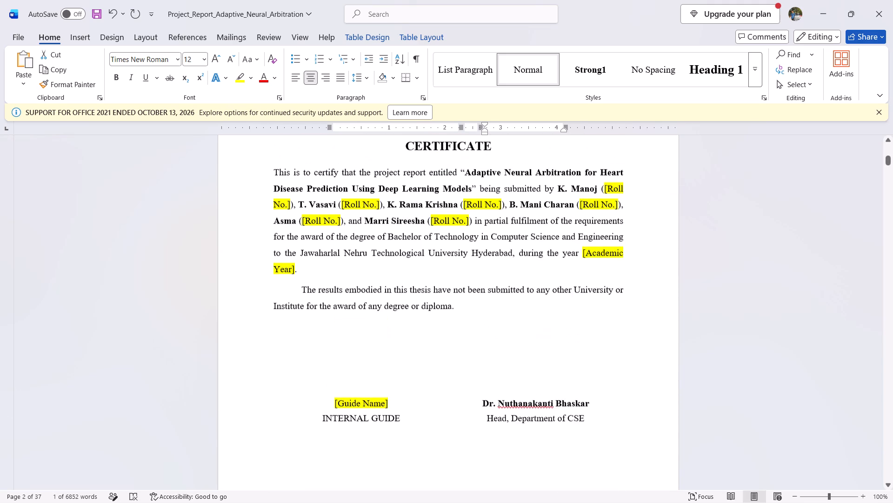
scroll(546, 253, "up", 1)
left_click(623, 195)
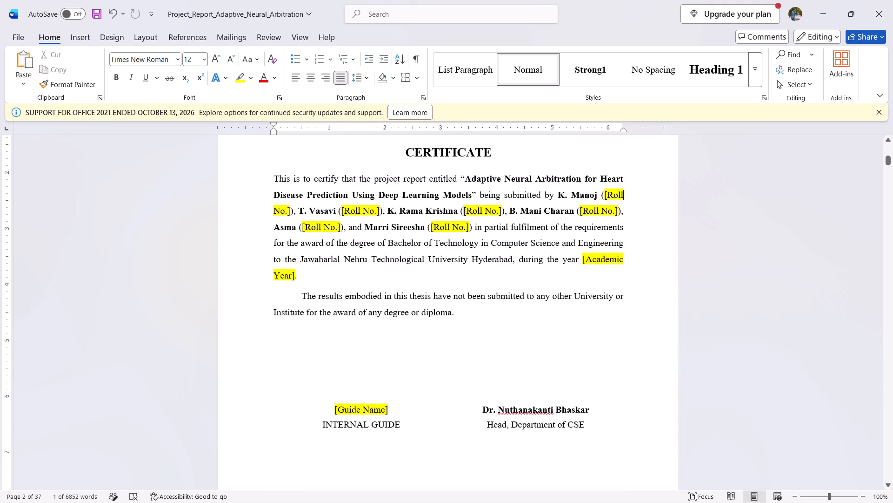
left_click(290, 212)
key("BackSpace")
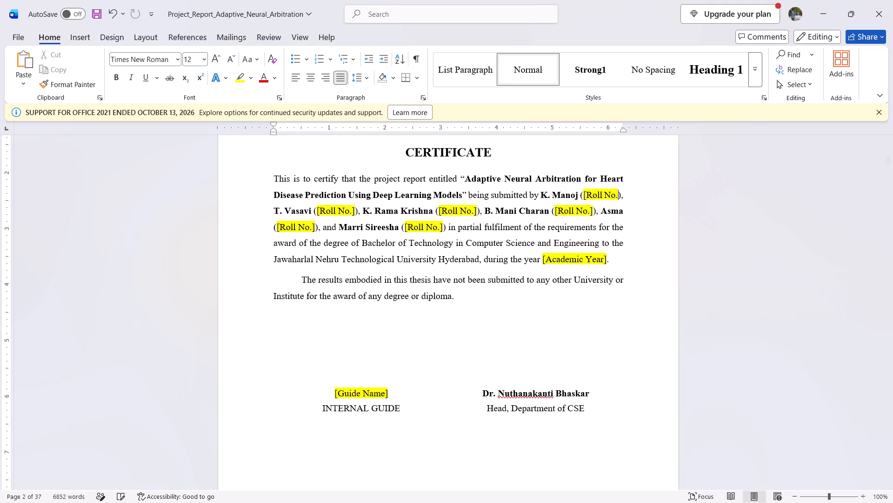
key("BackSpace")
key("BackSpace")
key("BackSpace")
key("BackSpace")
key("BackSpace")
key("BackSpace")
key("BackSpace")
key("BackSpace")
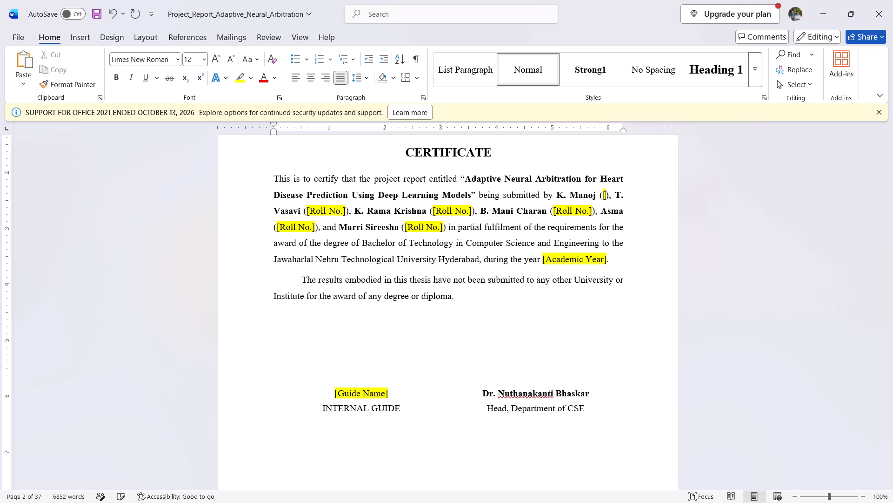
key("BackSpace")
key("ctrl+v")
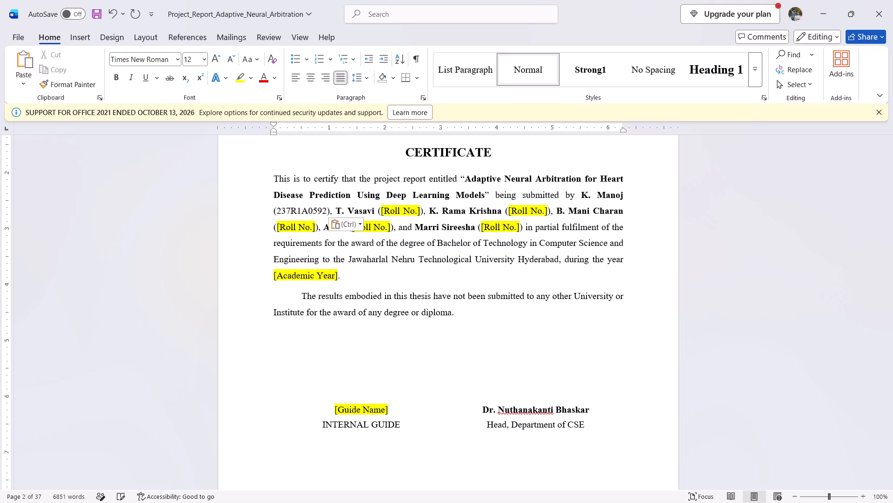
Delete the second listed student's name and bracketed [Roll No.] placeholder from the certificate paragraph.
left_click(425, 211)
key("BackSpace")
key("BackSpace")
key("BackSpace")
key("BackSpace")
key("BackSpace")
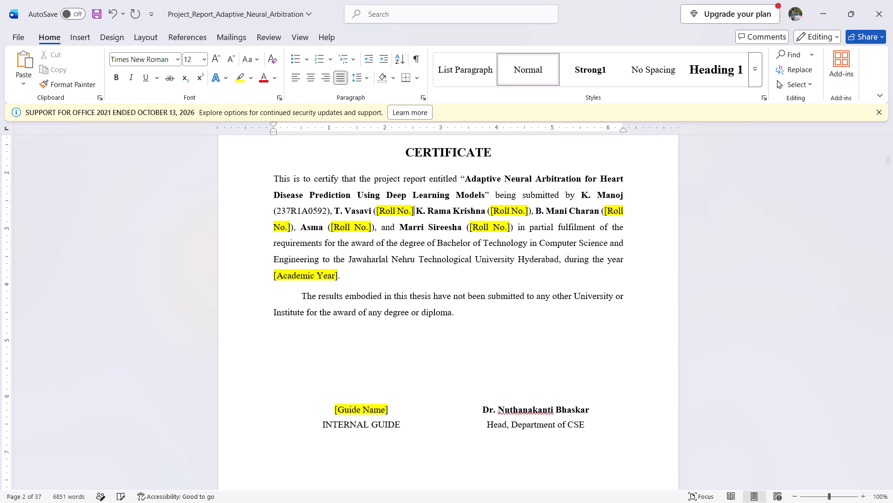
key("BackSpace")
key("BackSpace")
key("BackSpace")
key("BackSpace")
key("BackSpace")
key("BackSpace")
key("BackSpace")
key("BackSpace")
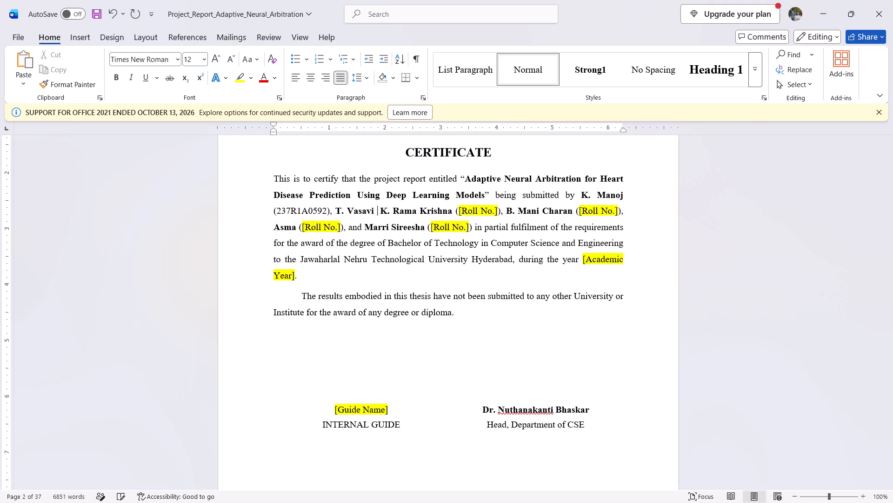
key("BackSpace")
key("BackSpace")
key("BackSpace")
key("BackSpace")
key("BackSpace")
key("BackSpace")
key("BackSpace")
key("BackSpace")
key("BackSpace")
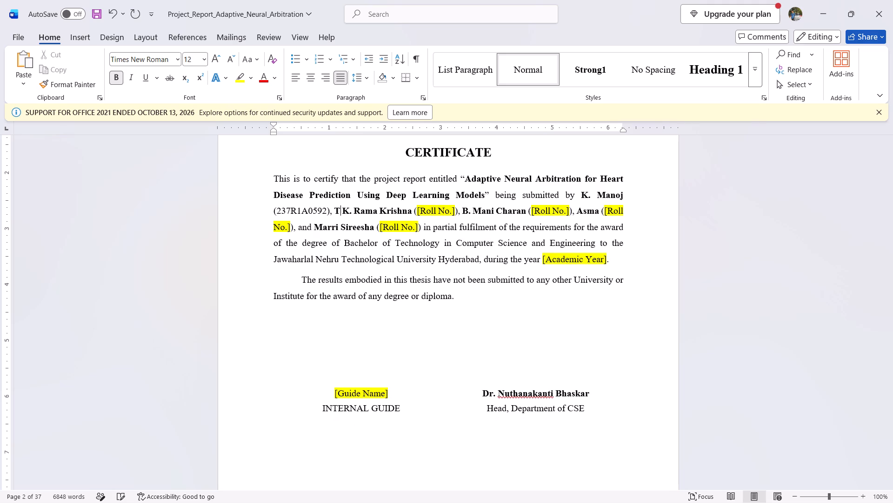
key("BackSpace")
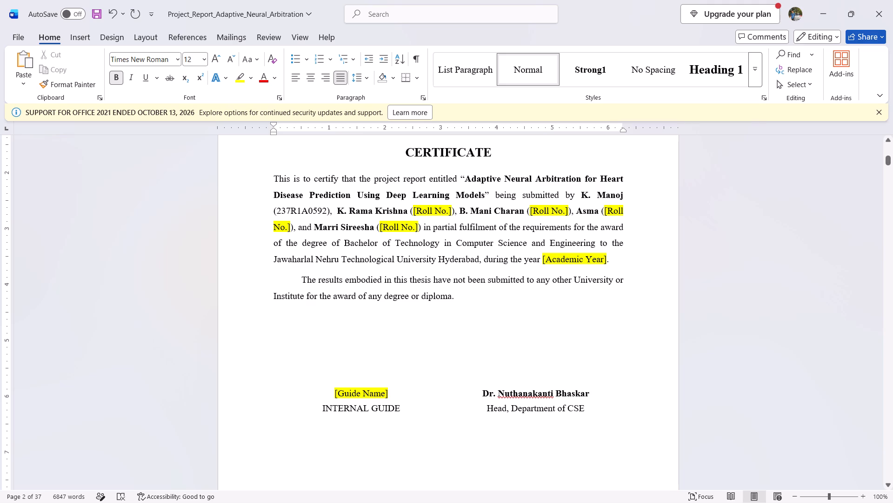
Replace the [Roll No.] placeholder of the now second-listed student in the certificate paragraph with their roll number, adapting the copied number's last two digits.
left_click(454, 211)
left_click(451, 211)
key("BackSpace")
key("BackSpace")
key("BackSpace")
key("BackSpace")
key("BackSpace")
key("BackSpace")
key("BackSpace")
key("BackSpace")
key("BackSpace")
key("BackSpace")
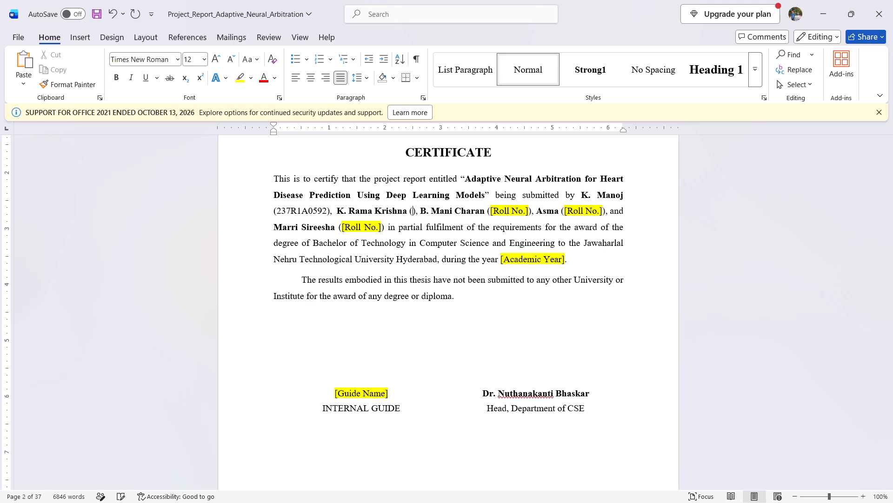
key("ctrl+v")
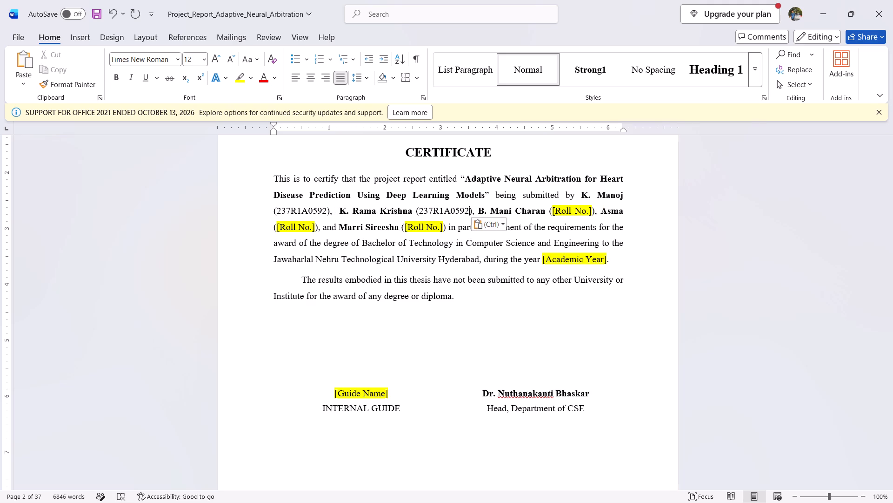
key("BackSpace")
key("BackSpace")
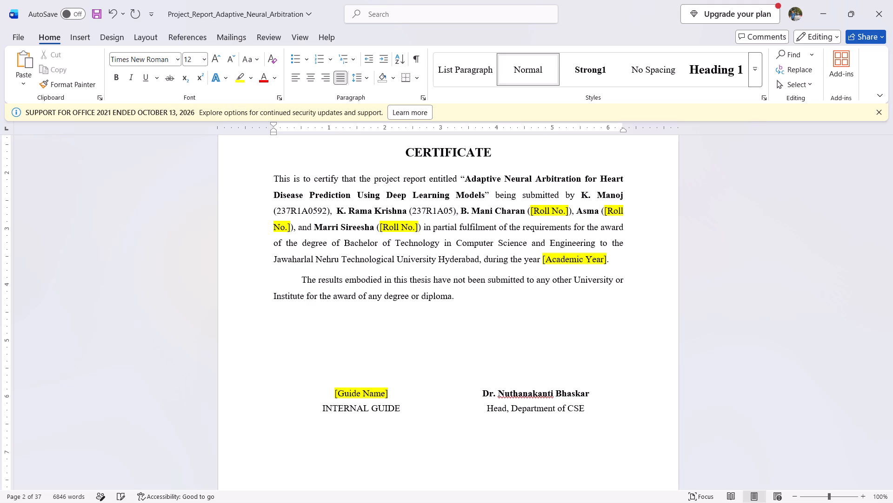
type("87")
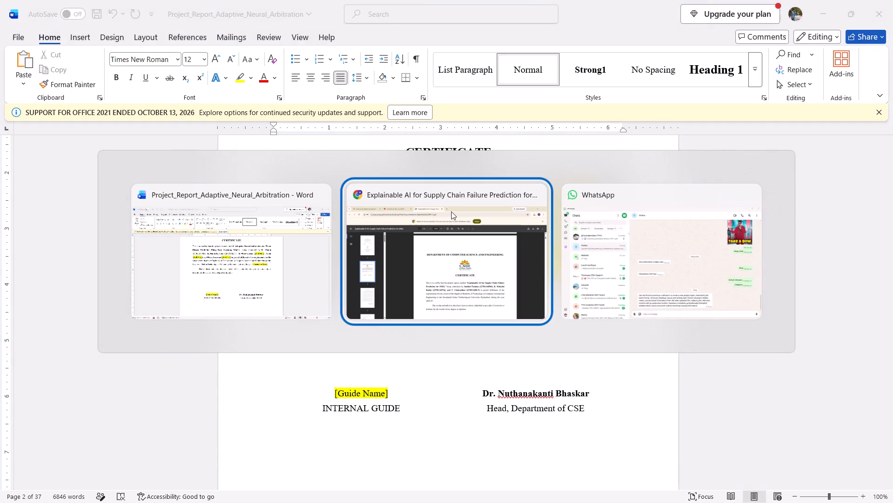
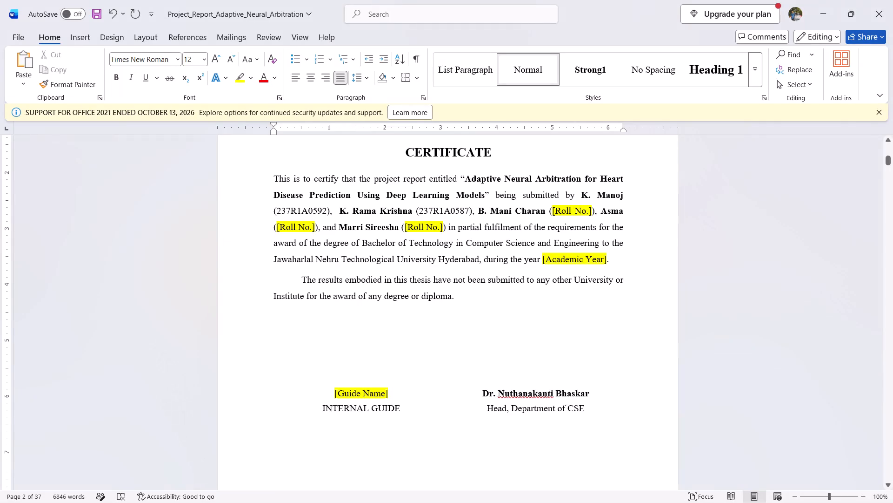
Replace the third listed student's [Roll No.] placeholder in the certificate paragraph with their roll number, adapting the copied number's last two digits.
left_click(591, 213)
key("BackSpace")
key("BackSpace")
key("BackSpace")
key("BackSpace")
key("BackSpace")
key("BackSpace")
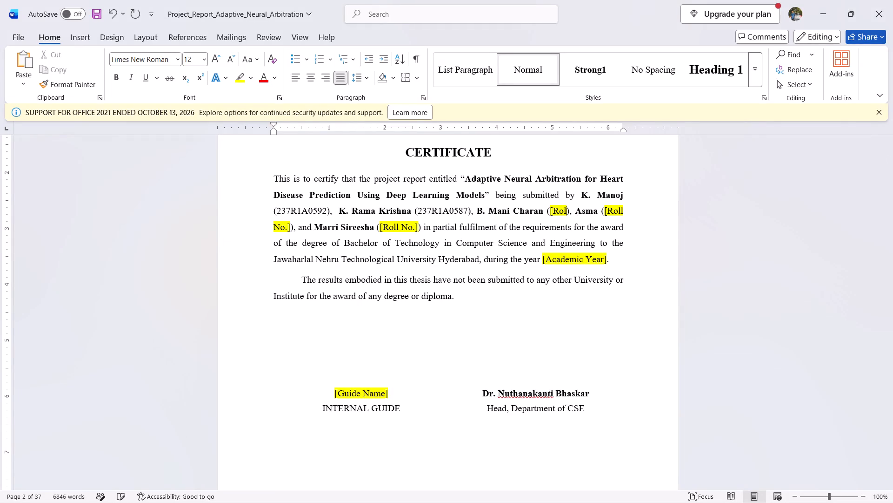
key("BackSpace")
key("BackSpace")
key("BackSpace")
key("BackSpace")
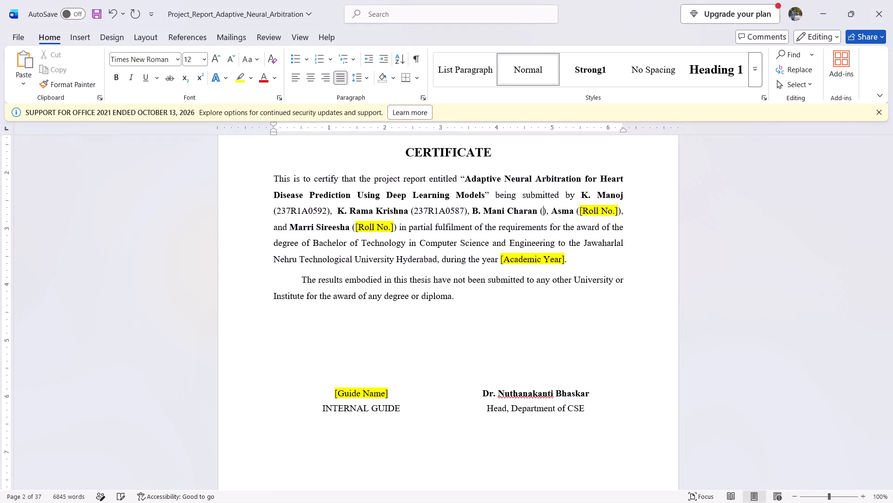
key("ctrl+v")
key("BackSpace")
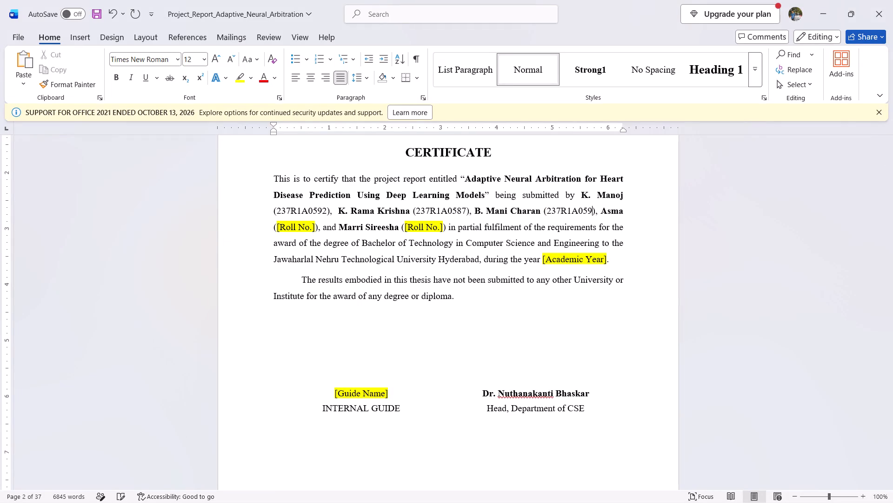
key("BackSpace")
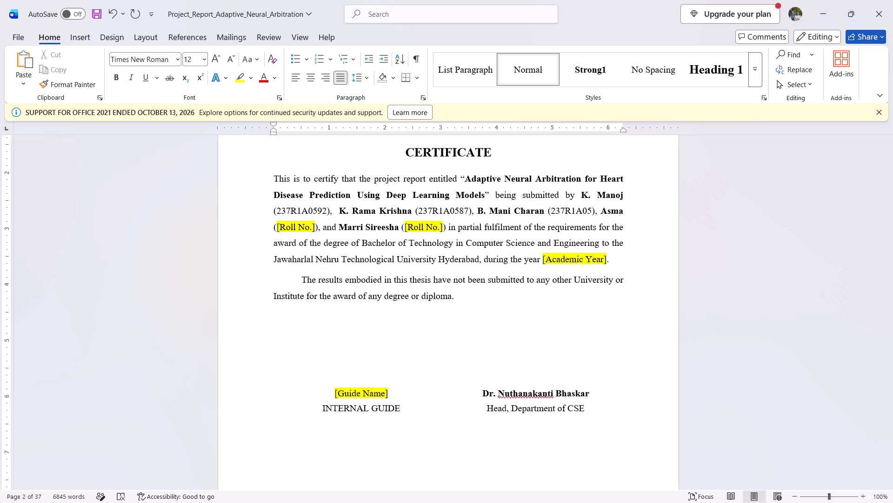
type("75")
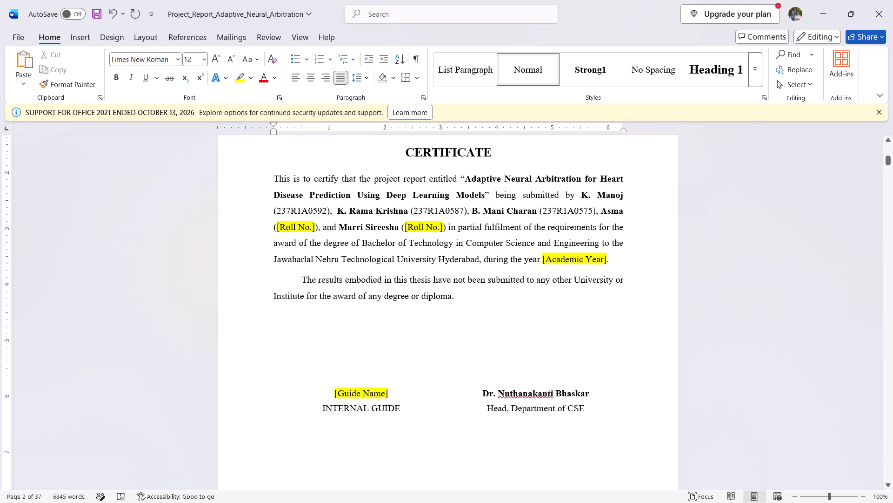
Delete the two remaining students' names, [Roll No.] placeholders and the leftover comma after the third student, keeping one space before "in partial fulfilment".
left_click_drag(446, 228, 288, 224)
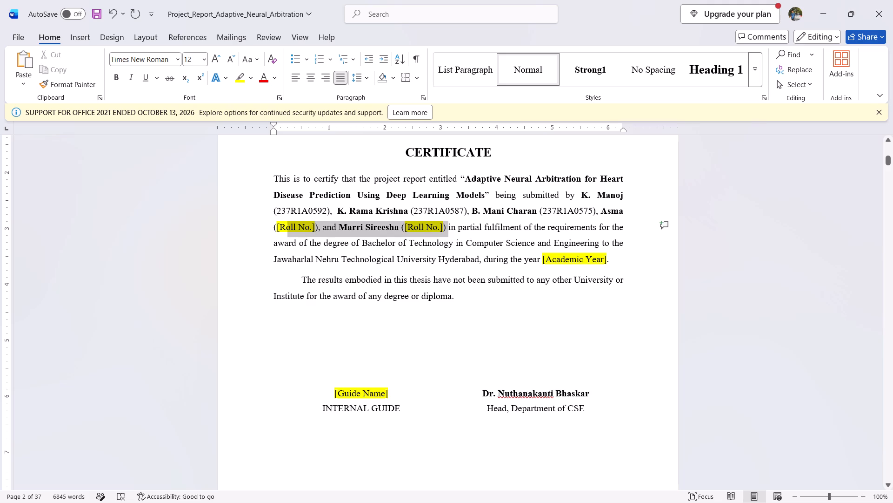
left_click_drag(288, 224, 274, 224)
key("BackSpace")
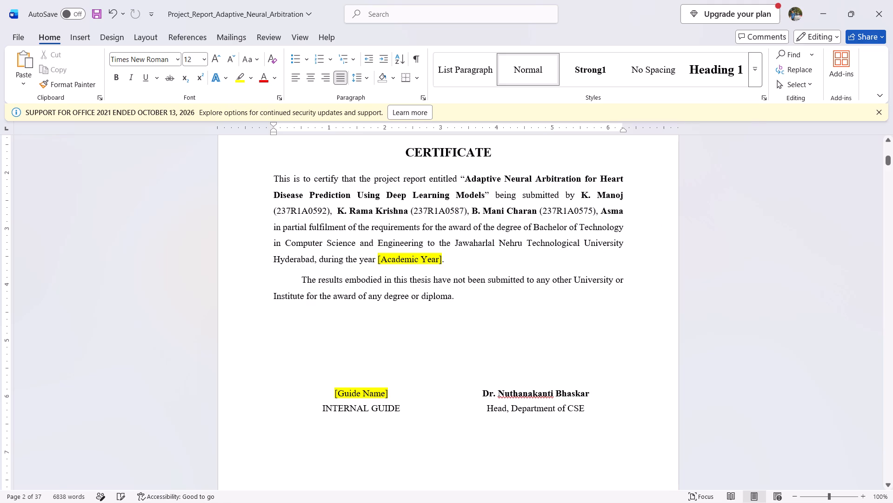
left_click(626, 211)
key("BackSpace")
key("BackSpace")
key("BackSpace")
key("BackSpace")
key("BackSpace")
key("BackSpace")
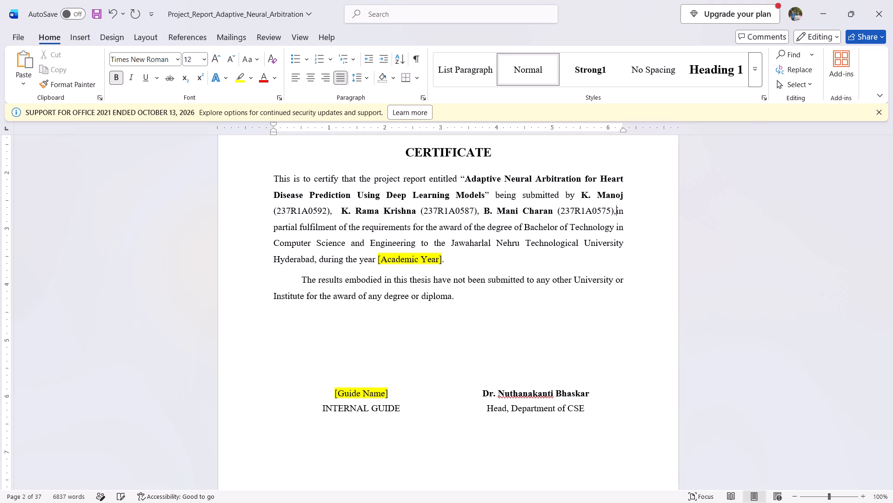
key("BackSpace")
key("space")
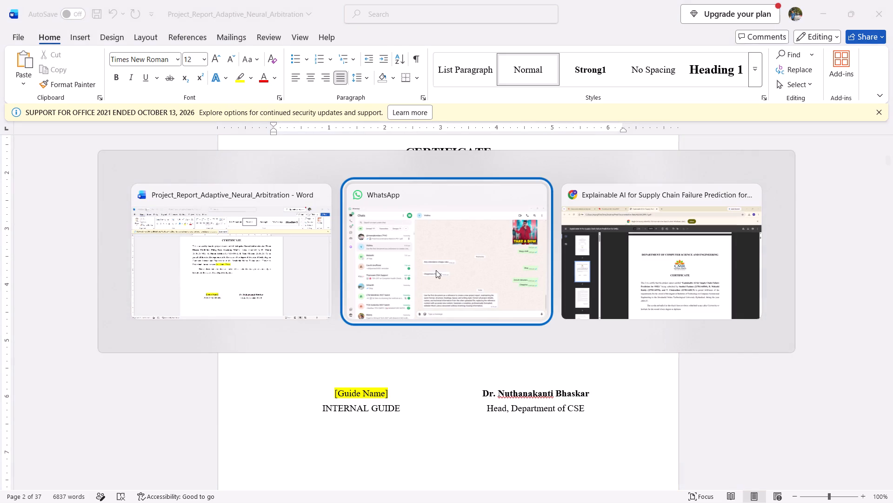
Check the year format in the reference PDF's certificate and replace the [Academic Year] placeholder with 2026-27 as unhighlighted text.
scroll(436, 270, "down", 2)
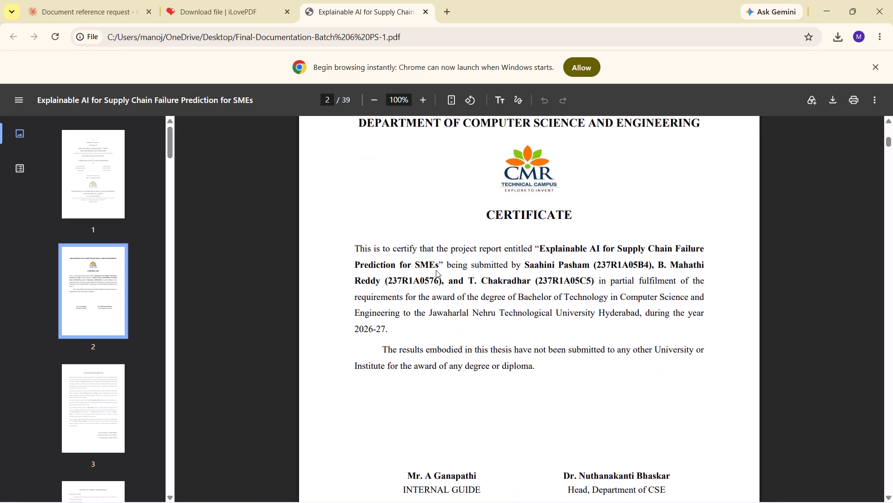
scroll(436, 270, "down", 1)
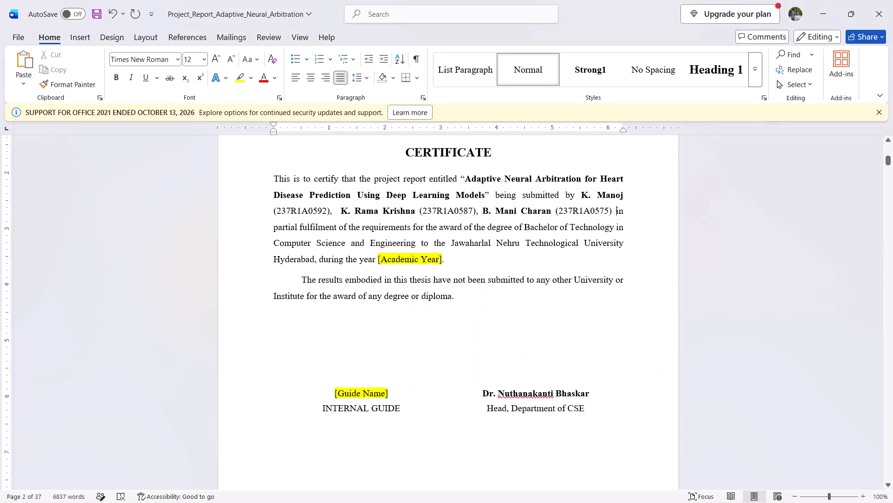
left_click(442, 260)
key("BackSpace")
key("BackSpace")
key("BackSpace")
key("BackSpace")
key("BackSpace")
key("BackSpace")
key("BackSpace")
key("BackSpace")
key("BackSpace")
key("BackSpace")
key("BackSpace")
key("BackSpace")
key("BackSpace")
key("BackSpace")
key("BackSpace")
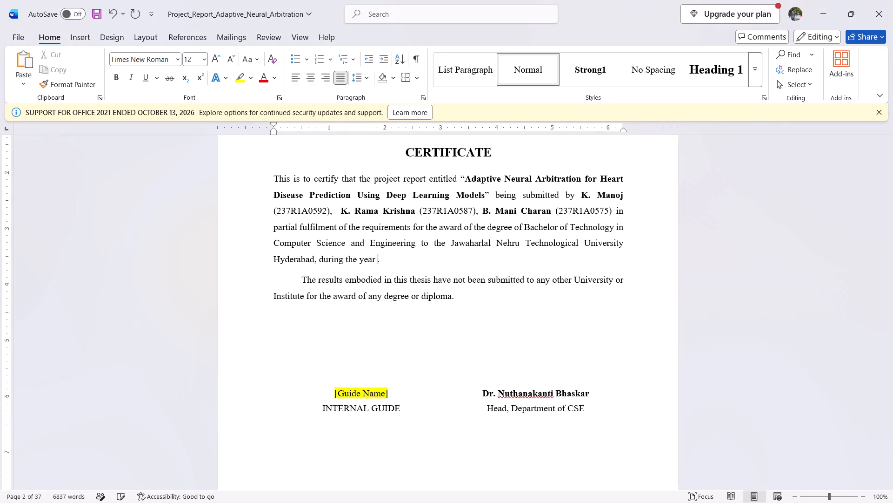
type("2026")
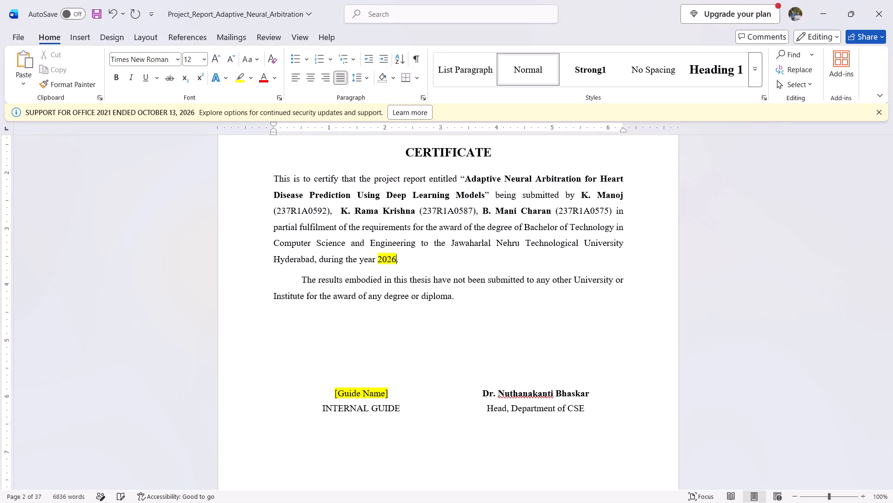
key("minus")
key("BackSpace")
key("BackSpace")
key("BackSpace")
key("BackSpace")
key("BackSpace")
key("BackSpace")
key("space")
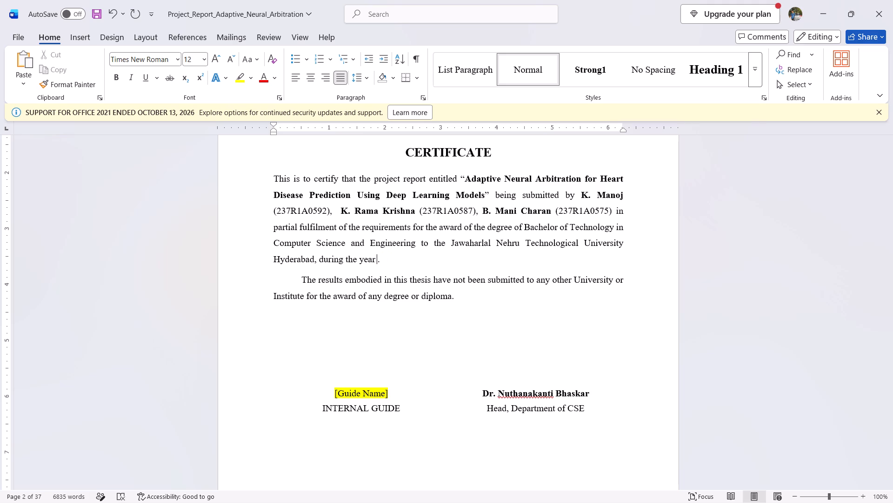
key("2")
type("026")
key("minus")
type("2027")
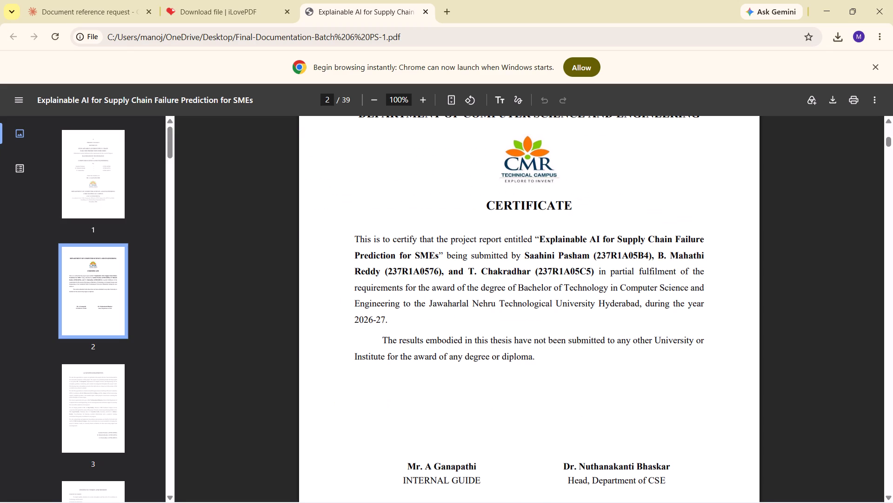
key("BackSpace")
key("BackSpace")
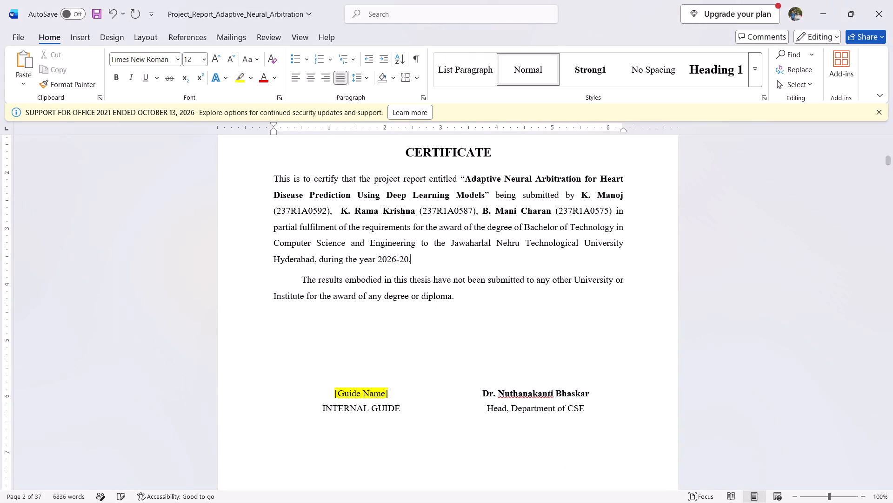
key("BackSpace")
key("BackSpace")
type("27")
Replace the [Guide Name] placeholder above INTERNAL GUIDE with the guide's name, as centred, unhighlighted regular text.
scroll(442, 260, "down", 2)
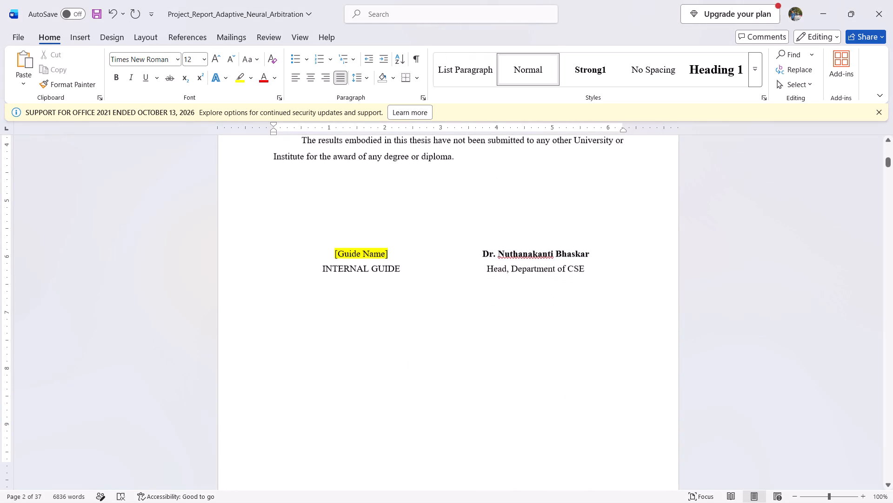
scroll(442, 260, "down", 1)
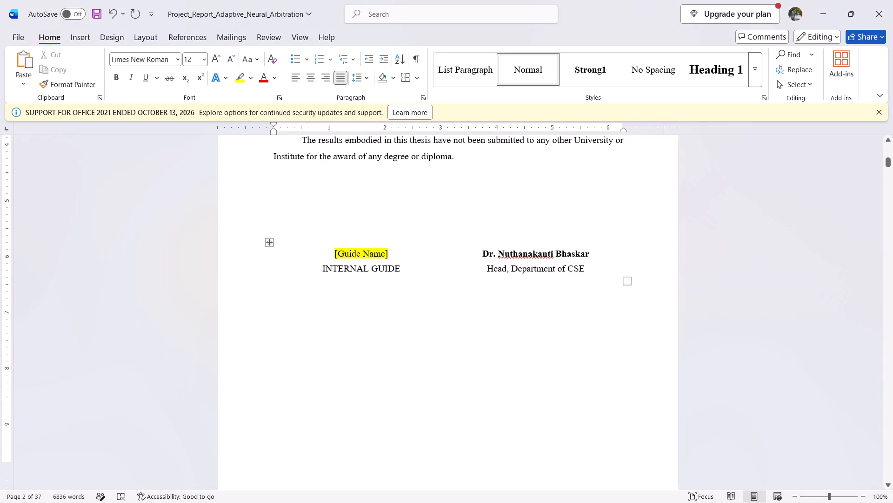
left_click(389, 251)
key("BackSpace")
key("BackSpace")
key("BackSpace")
key("BackSpace")
key("BackSpace")
key("BackSpace")
key("BackSpace")
key("BackSpace")
key("BackSpace")
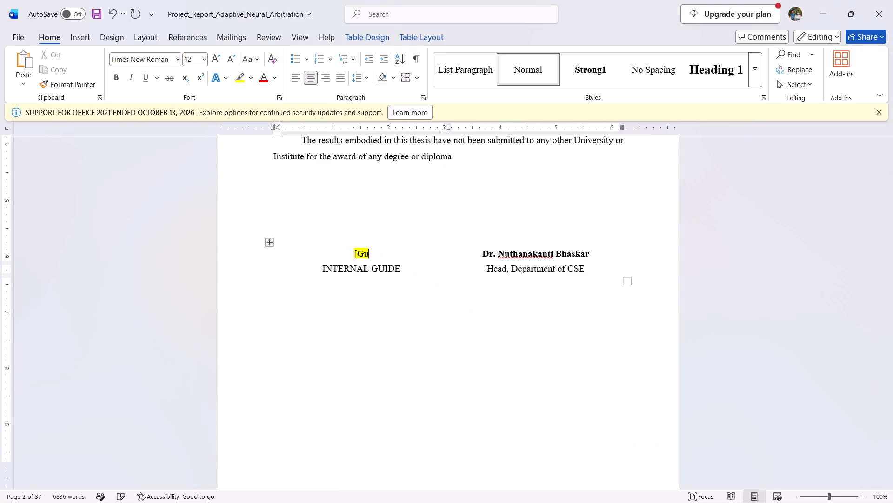
key("BackSpace")
key("BackSpace")
key("BackSpace")
key("BackSpace")
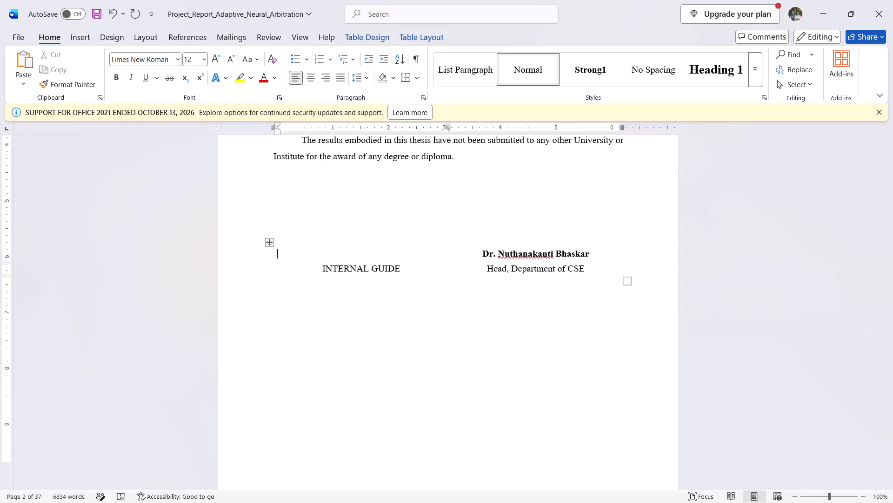
key("ctrl+z")
key("shift+t")
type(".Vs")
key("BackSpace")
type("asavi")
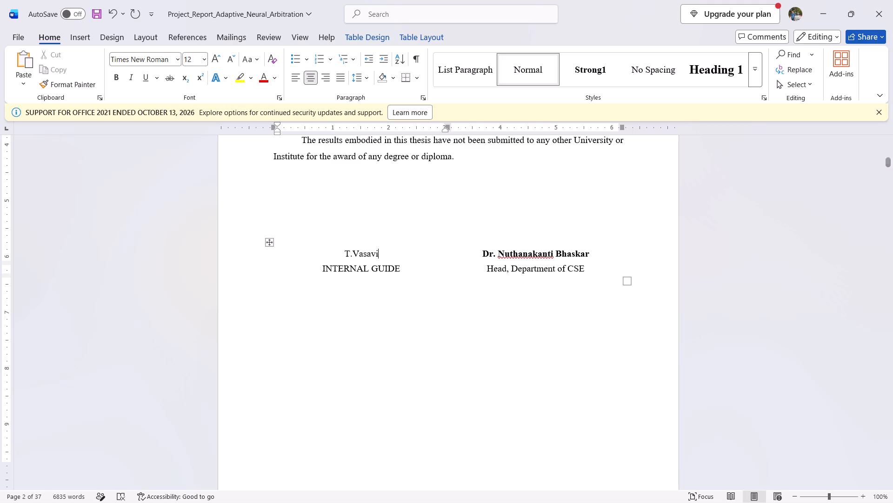
Examine the opening paragraphs of the Acknowledgements page for remaining highlighted placeholders.
scroll(516, 272, "down", 1)
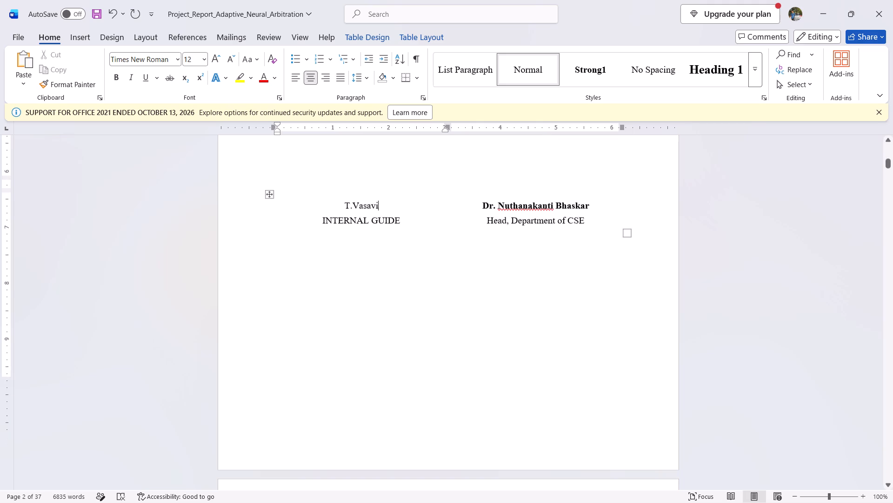
scroll(516, 272, "down", 1)
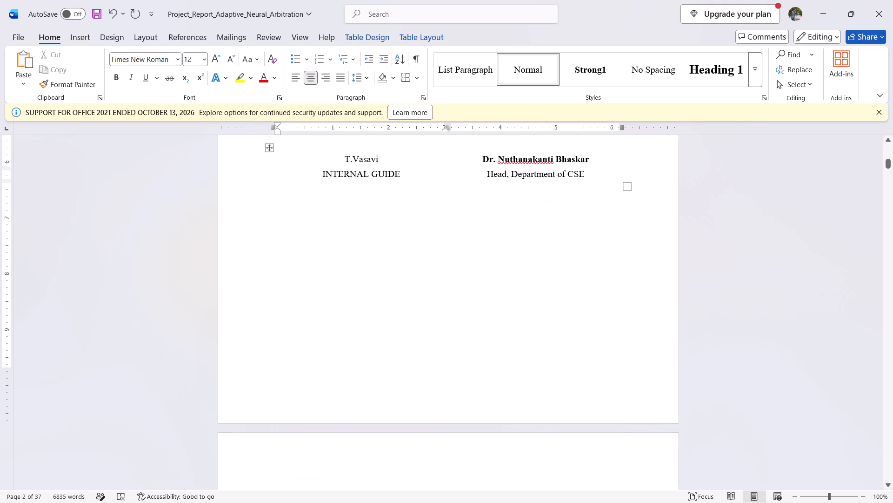
scroll(516, 272, "down", 3)
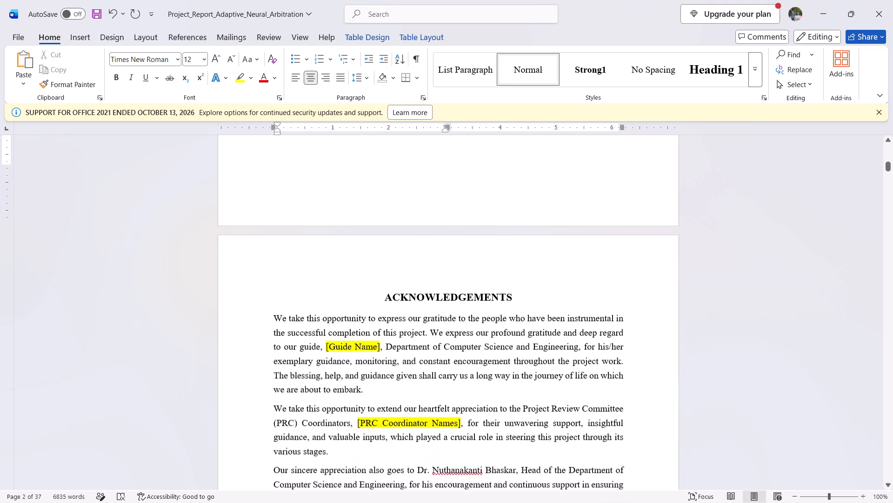
scroll(516, 272, "down", 1)
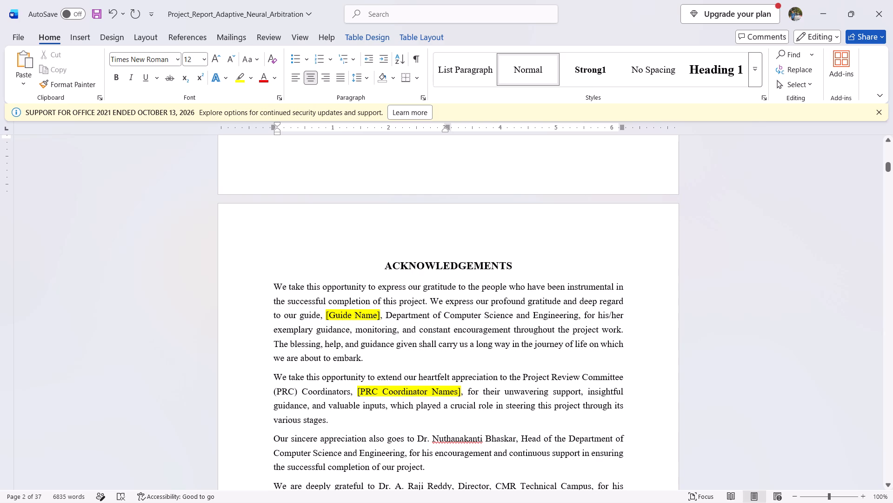
scroll(516, 272, "down", 1)
scroll(516, 272, "up", 2)
scroll(516, 272, "down", 1)
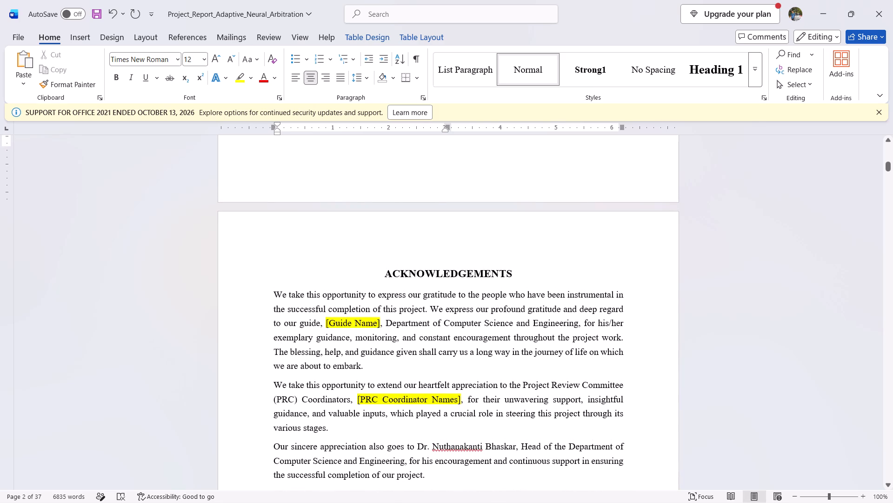
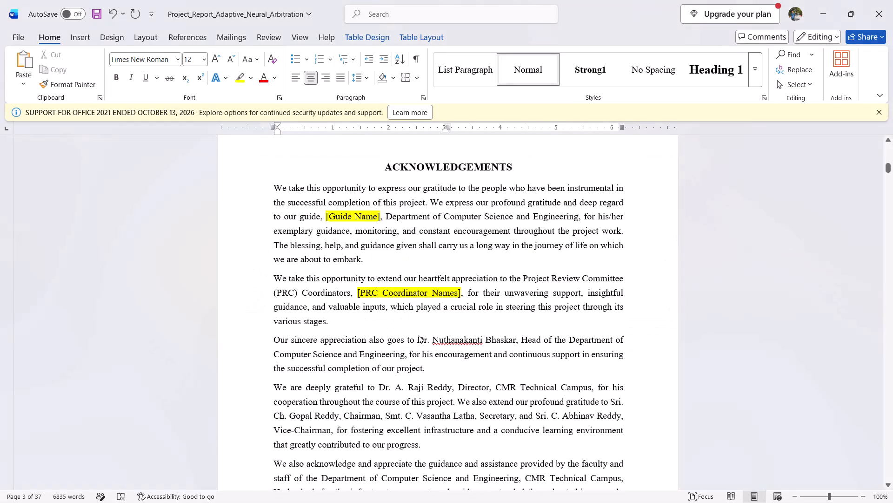
Replace the [Guide Name] placeholder in the first Acknowledgements paragraph with the guide's name as unhighlighted text, directly followed by the existing comma.
left_click(380, 214)
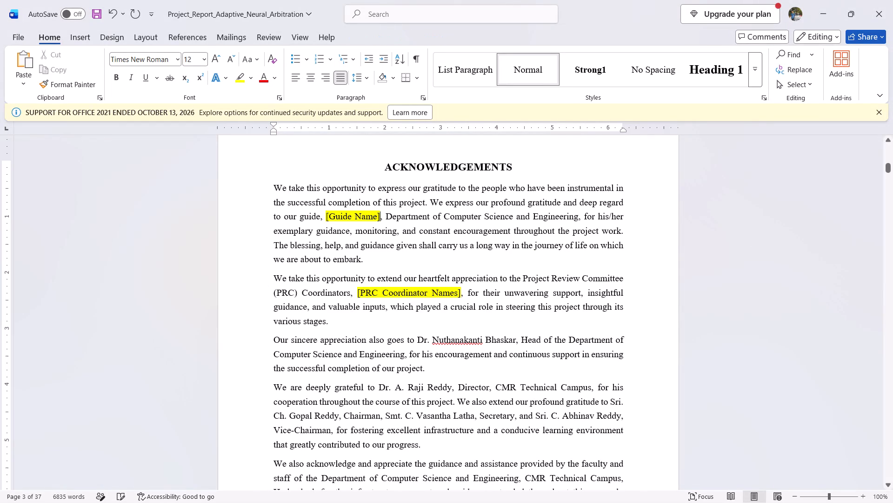
key("BackSpace")
key("BackSpace")
key("BackSpace")
key("BackSpace")
key("BackSpace")
key("BackSpace")
key("BackSpace")
key("BackSpace")
key("BackSpace")
key("BackSpace")
key("BackSpace")
key("BackSpace")
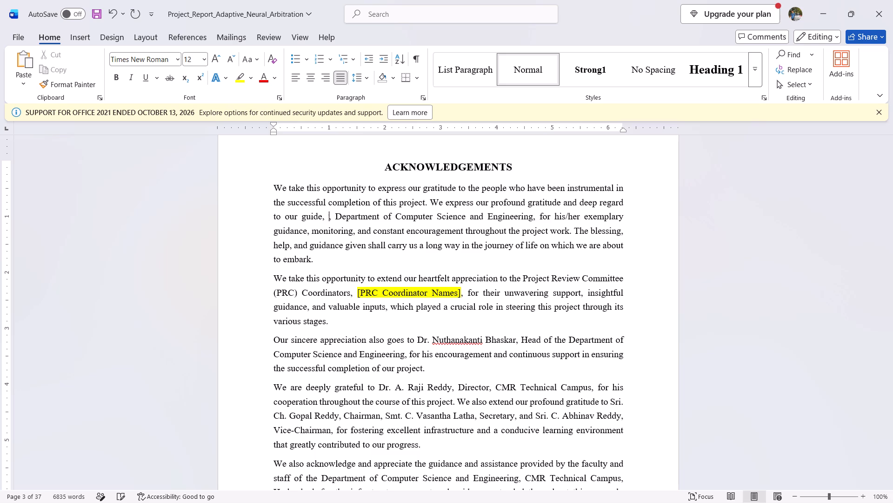
key("BackSpace")
key("space")
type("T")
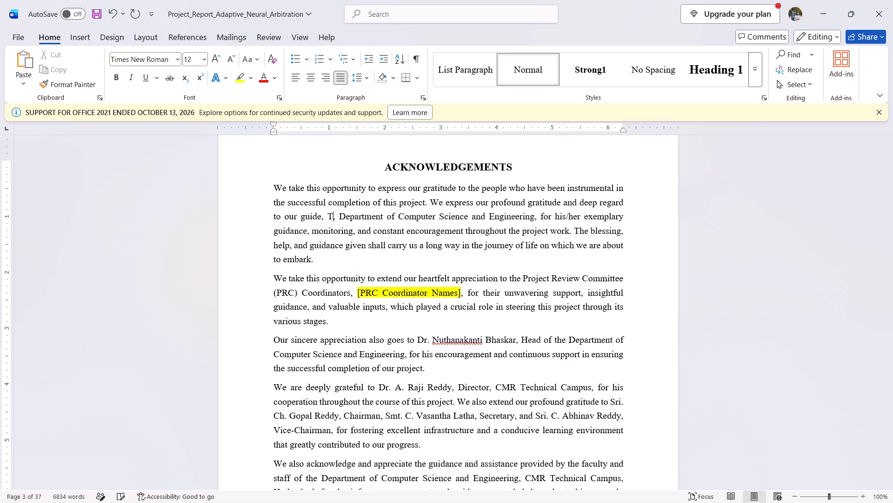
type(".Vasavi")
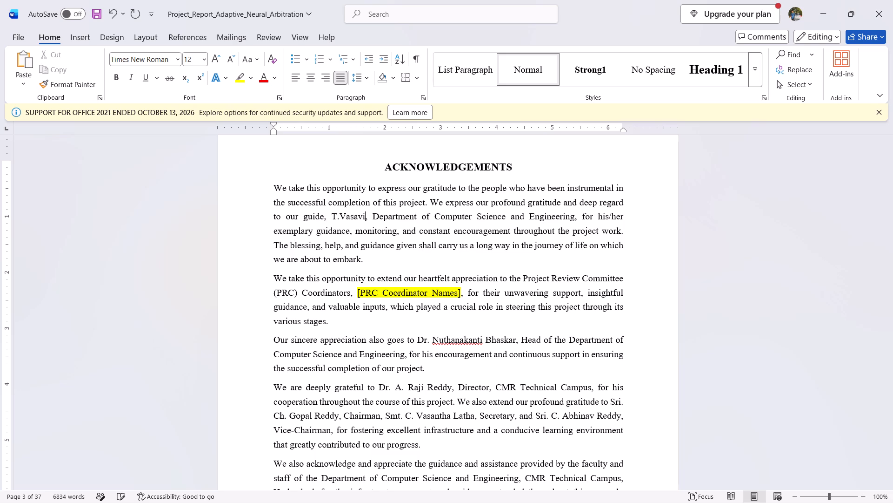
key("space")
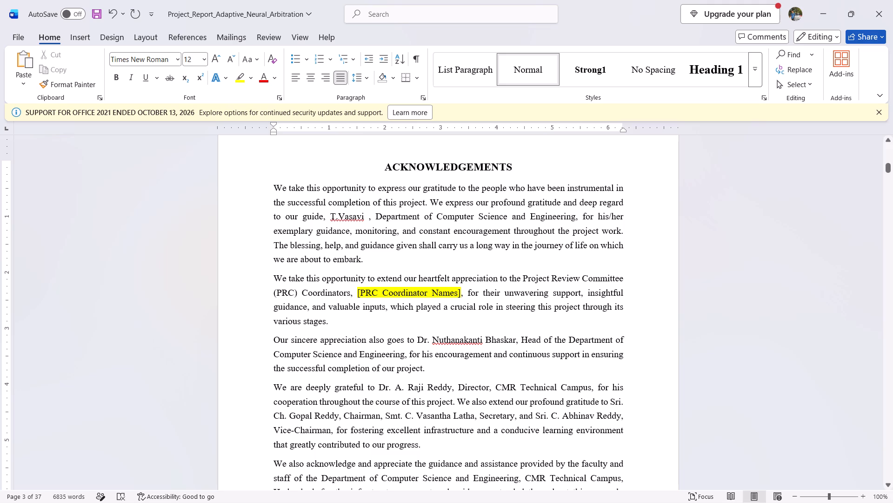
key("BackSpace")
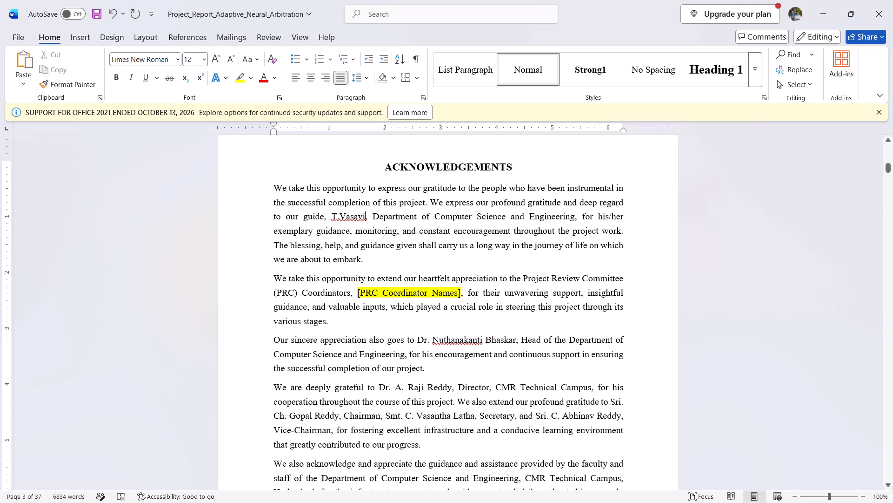
Check how names are formatted on the reference PDF's Acknowledgements page and make the guide's name bold in the Word report's first paragraph.
scroll(331, 295, "down", 1)
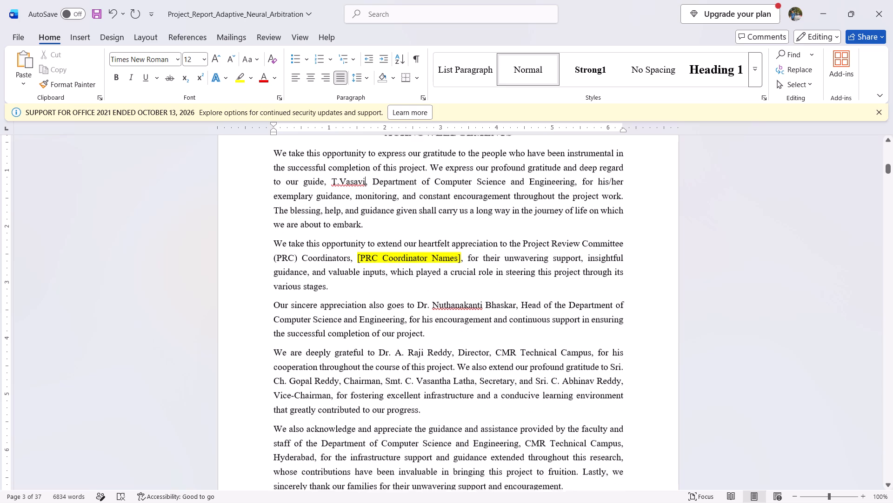
scroll(331, 295, "down", 4)
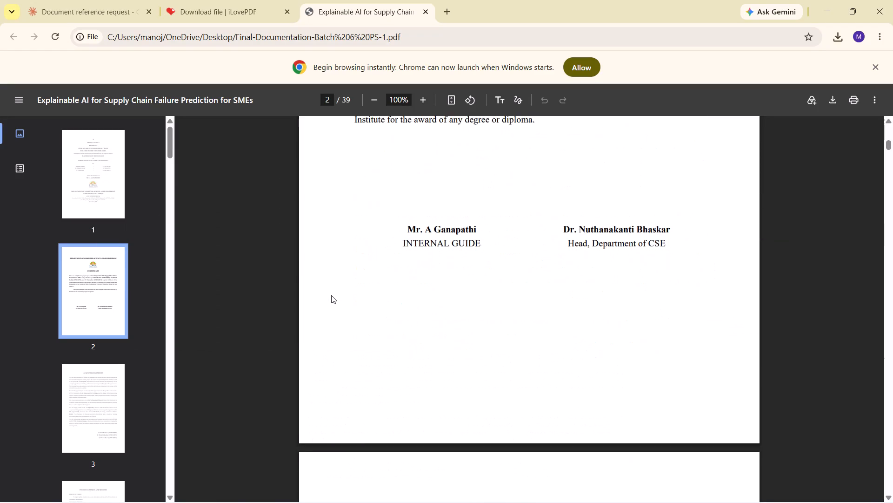
scroll(331, 295, "down", 4)
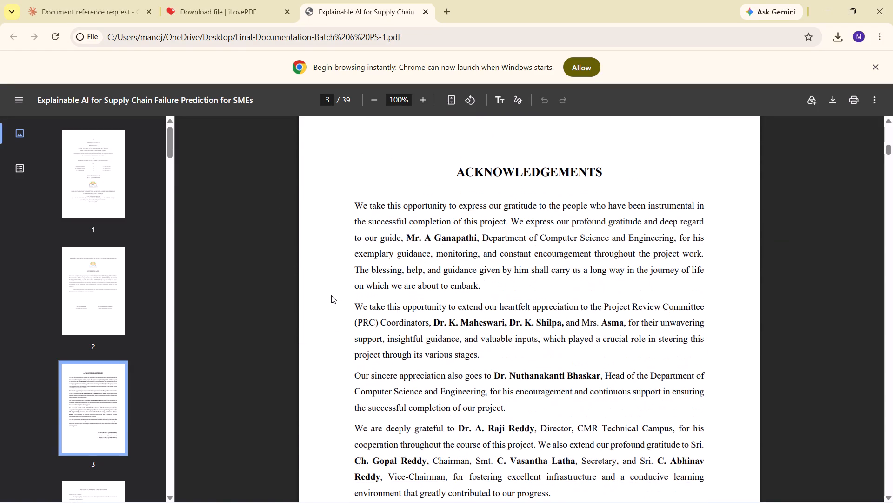
scroll(331, 295, "down", 1)
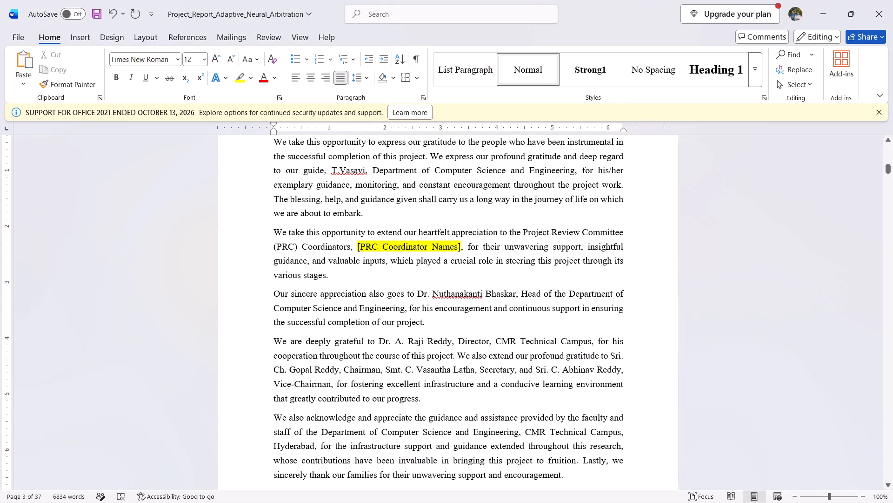
left_click_drag(364, 170, 333, 170)
left_click(113, 77)
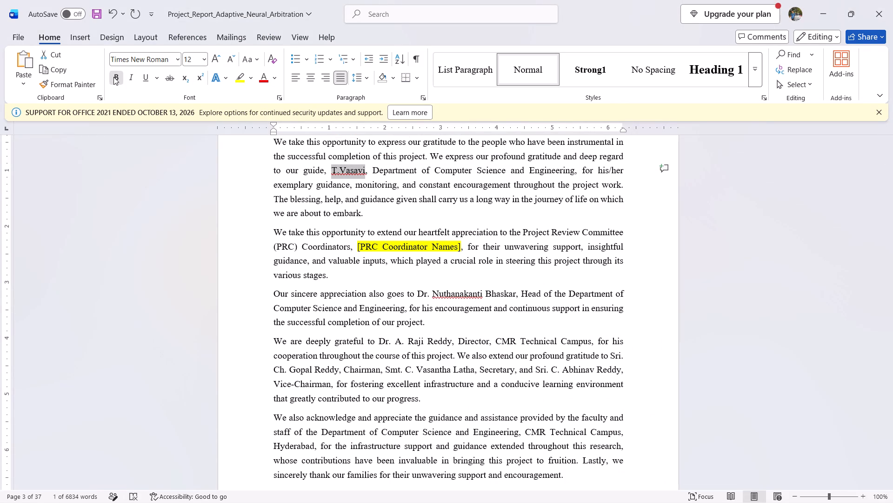
left_click(192, 196)
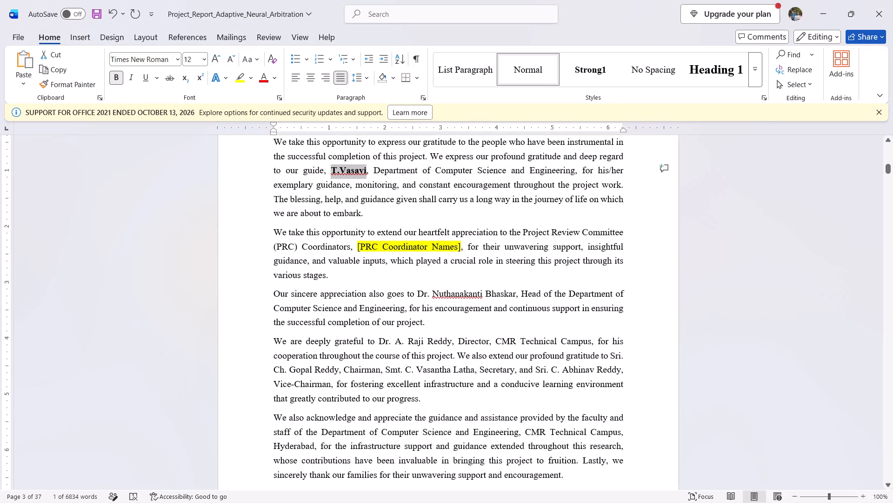
left_click(147, 231)
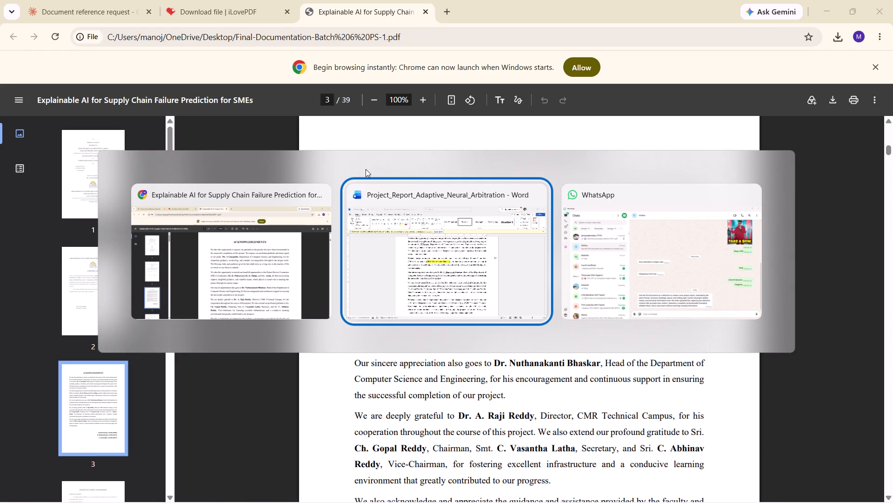
Enlarge the guide's bold name in the first Acknowledgements paragraph to font size 14, leaving out the comma after it.
left_click_drag(368, 169, 364, 169)
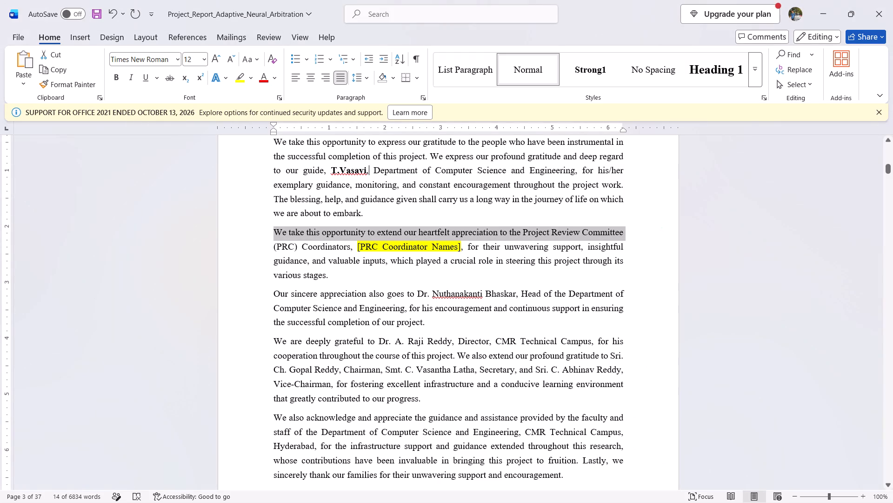
left_click_drag(364, 169, 351, 167)
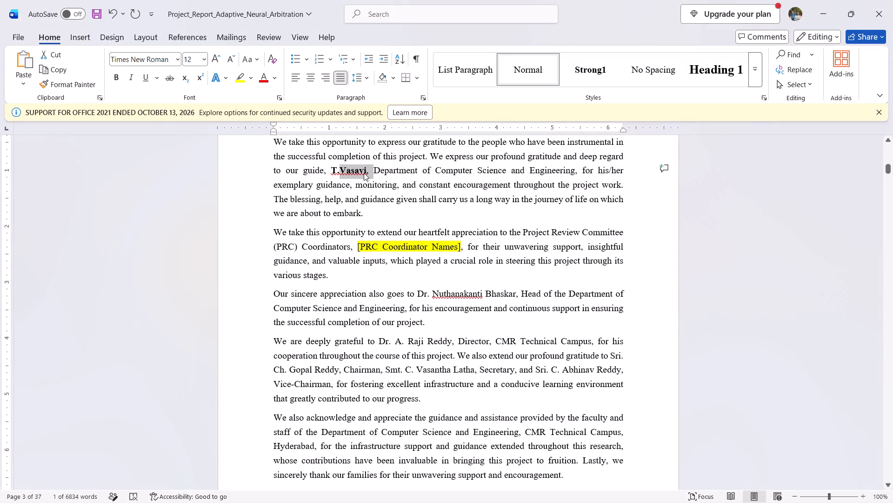
left_click(364, 173)
left_click_drag(367, 169, 332, 169)
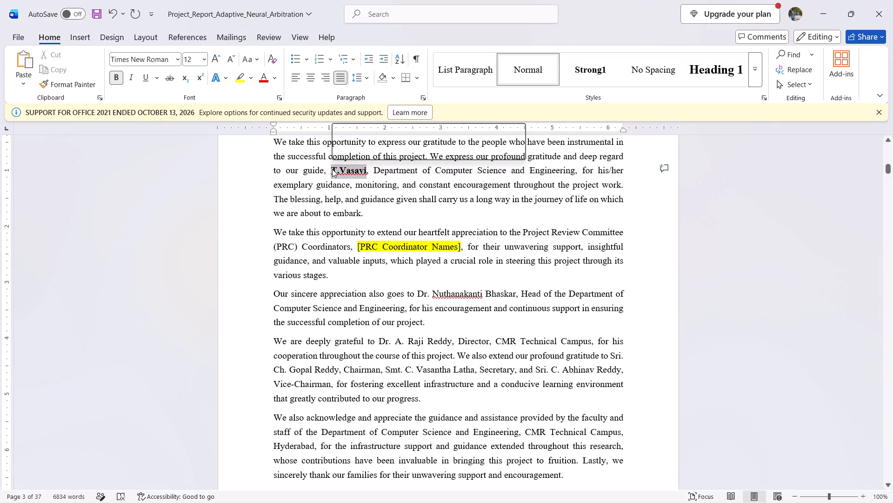
left_click(219, 58)
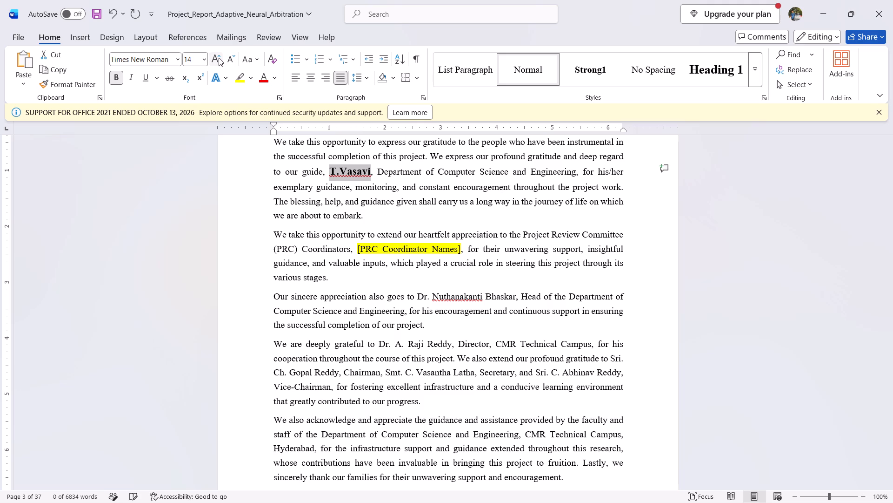
left_click(176, 205)
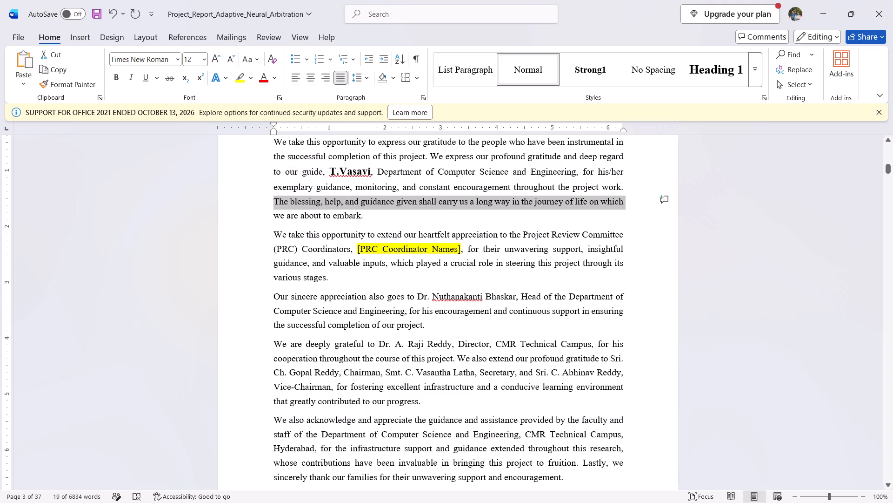
left_click(152, 295)
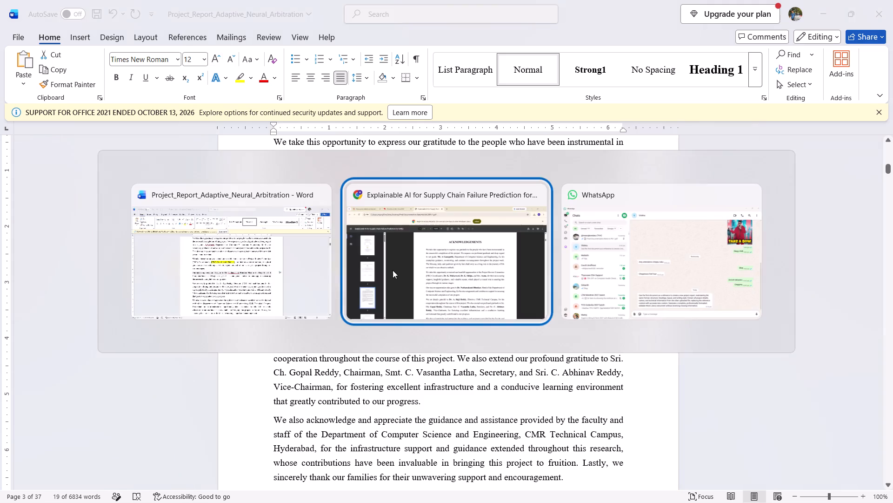
Switch to the reference PDF in Chrome and copy all the PRC coordinators' names with their titles from the second Acknowledgements paragraph.
scroll(393, 270, "down", 1)
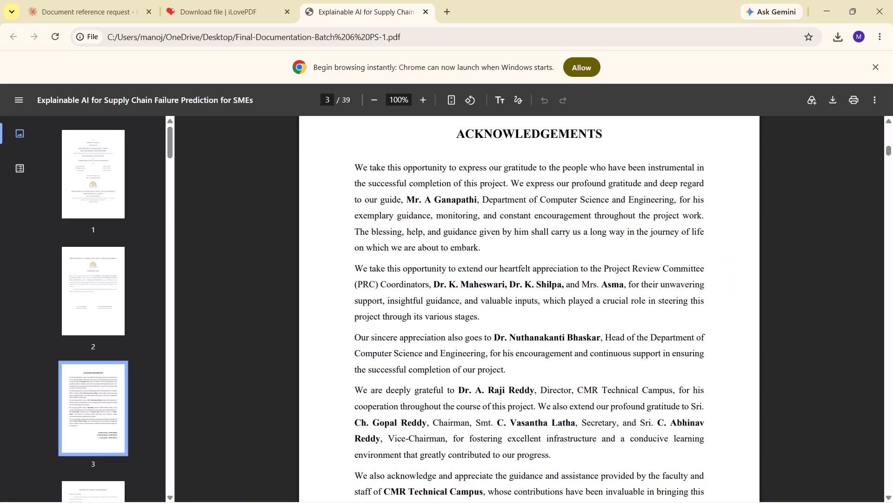
left_click(436, 285)
left_click_drag(431, 282, 515, 277)
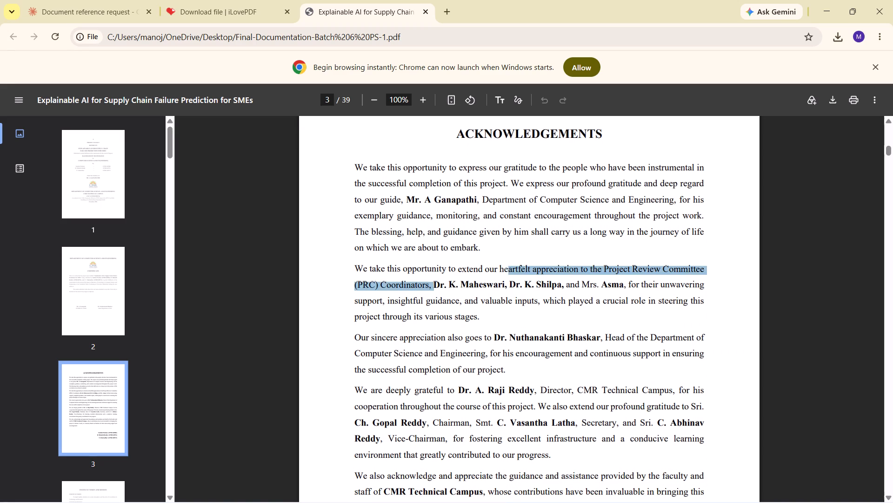
left_click_drag(515, 277, 622, 282)
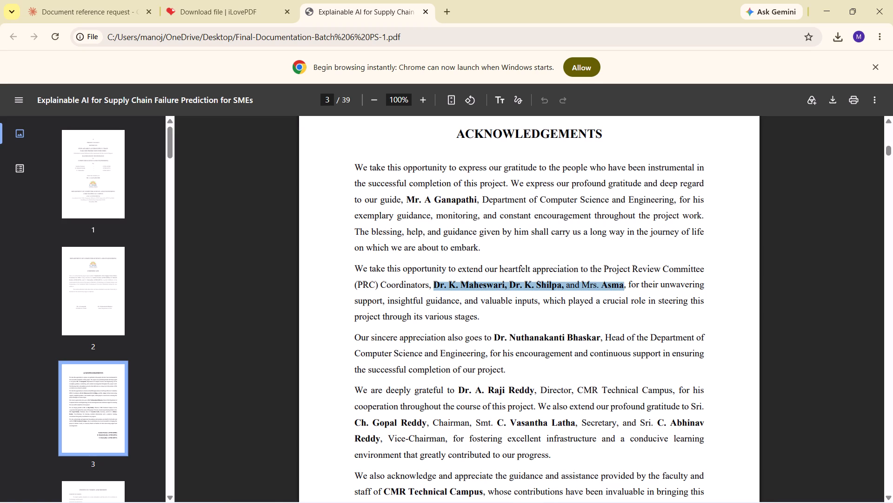
key("ctrl+c")
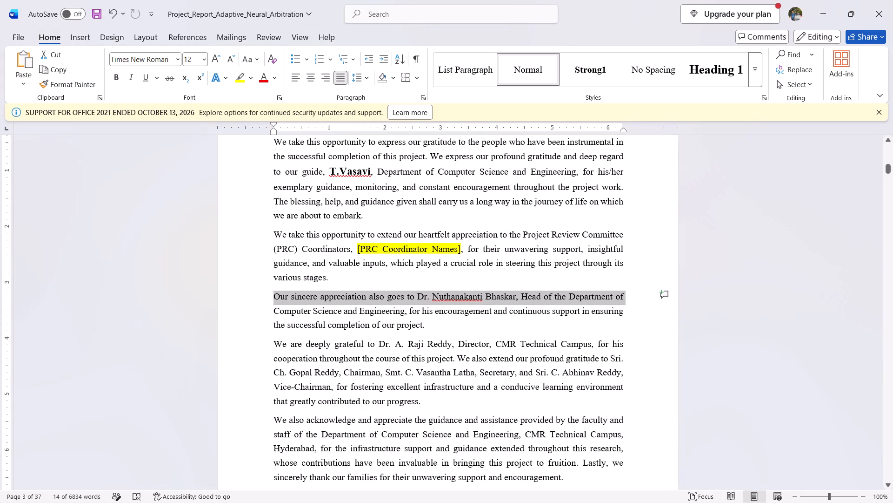
Replace the [PRC Coordinator Names] placeholder in the second paragraph with the copied names of the three coordinators, as unhighlighted text after one space.
left_click(461, 249)
key("BackSpace")
key("BackSpace")
key("BackSpace")
key("BackSpace")
key("BackSpace")
key("BackSpace")
key("BackSpace")
key("BackSpace")
key("BackSpace")
key("BackSpace")
key("BackSpace")
key("BackSpace")
key("BackSpace")
key("BackSpace")
key("BackSpace")
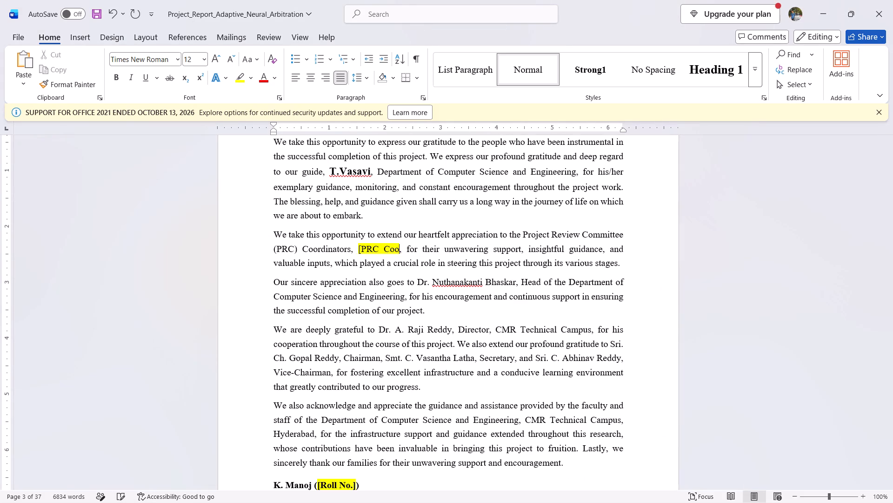
key("BackSpace")
key("BackSpace")
key("BackSpace")
key("BackSpace")
key("BackSpace")
key("BackSpace")
key("BackSpace")
key("BackSpace")
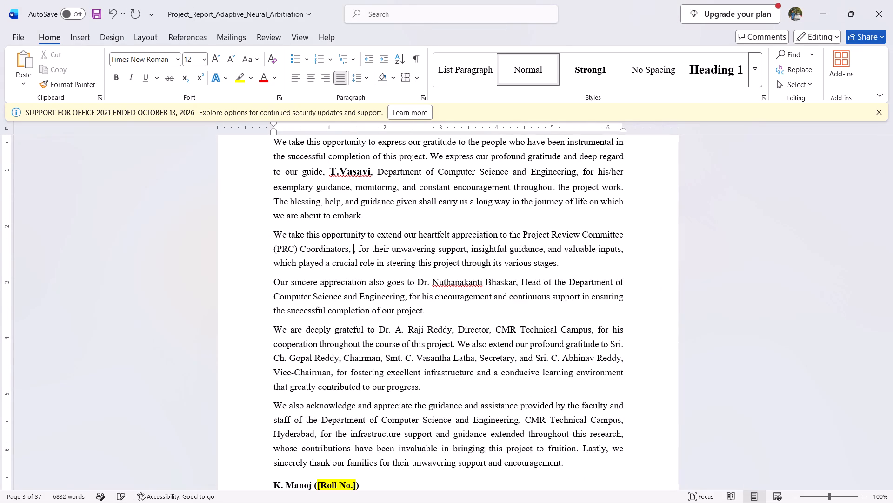
key("BackSpace")
key("space")
key("ctrl+v")
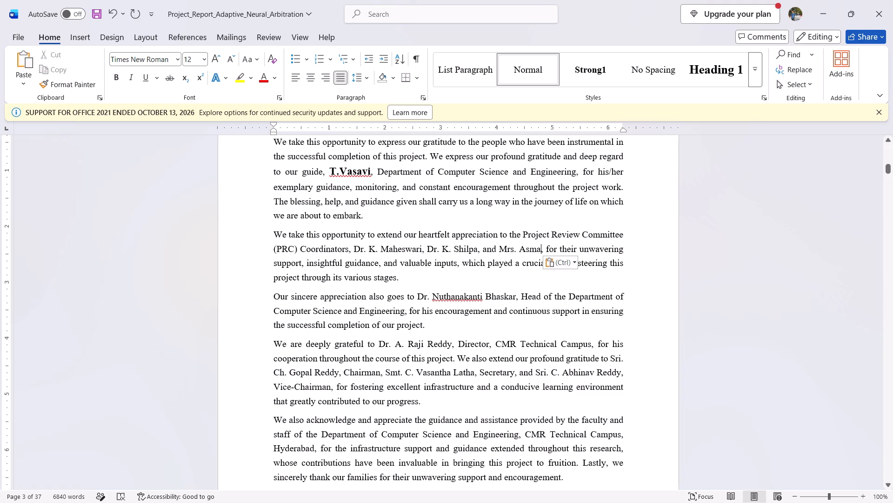
Make the PRC coordinators' names in the second Acknowledgements paragraph bold, including the comma before them.
left_click_drag(351, 248, 537, 251)
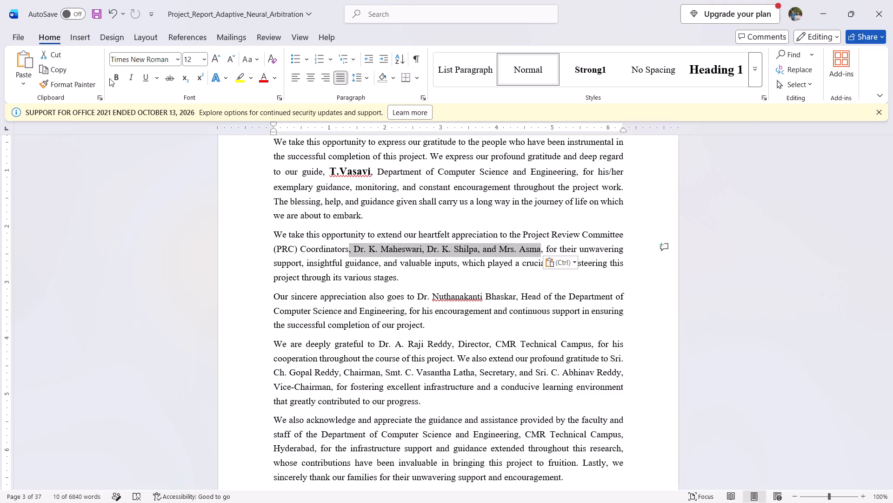
left_click(109, 78)
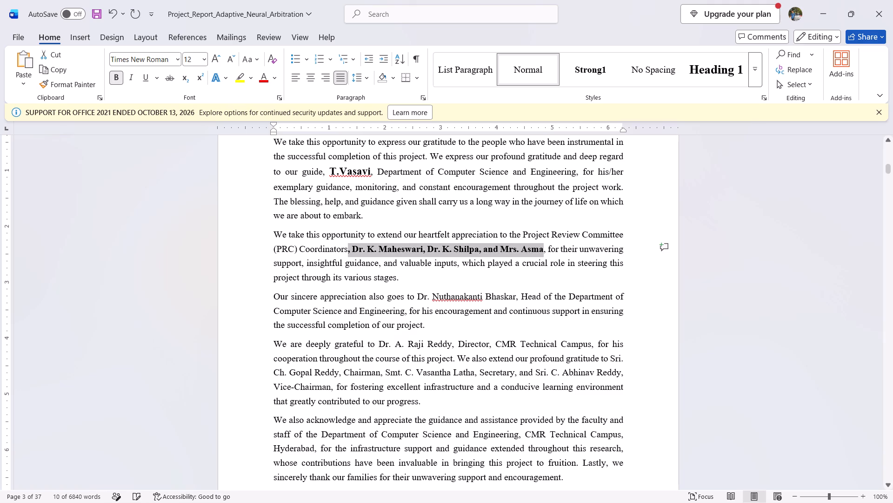
Add the title "Mrs" in bold before the guide's name in the first paragraph, separated from it by a space.
left_click(329, 171)
type("Mrs")
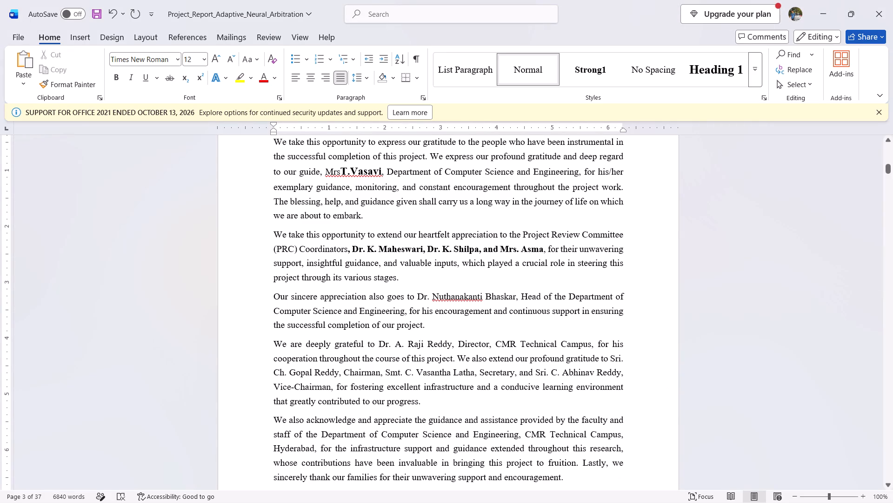
left_click_drag(327, 173, 341, 176)
left_click_drag(341, 176, 341, 176)
left_click(350, 158)
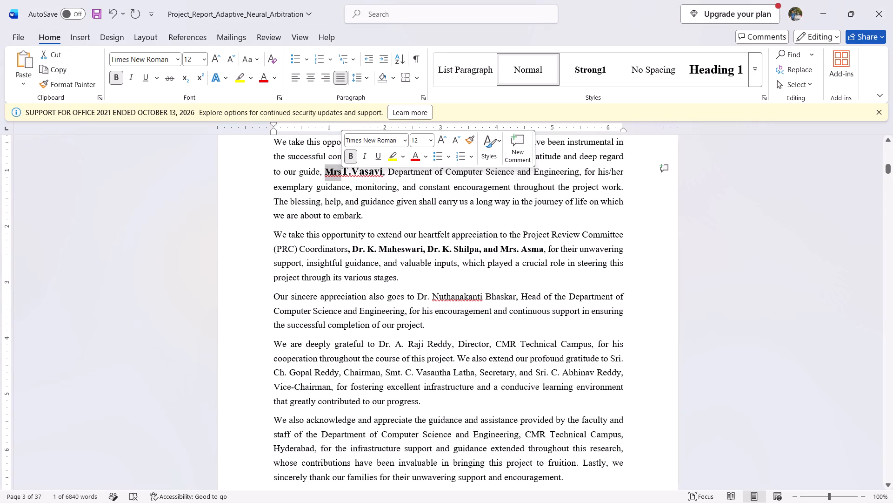
left_click(340, 172)
key("space")
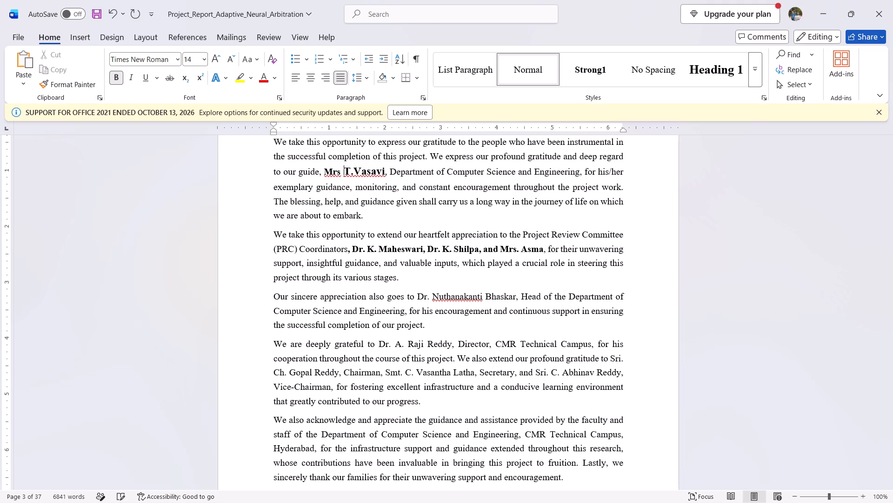
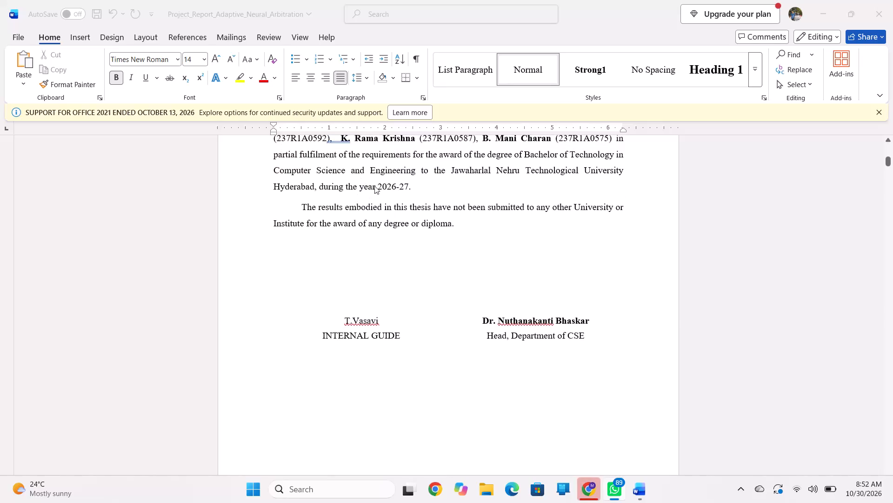
Add the title "Mrs." directly before the guide's name above INTERNAL GUIDE in the signature block, with no space between them.
left_click(344, 321)
left_click(347, 326)
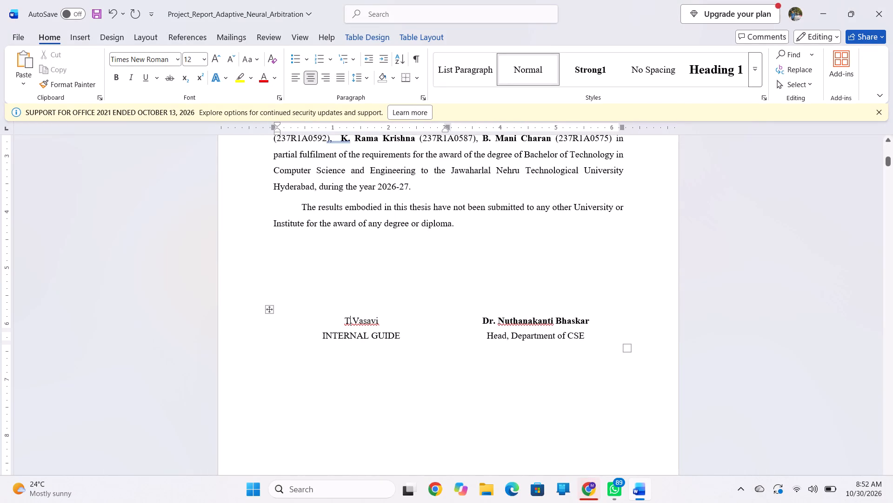
left_click(342, 319)
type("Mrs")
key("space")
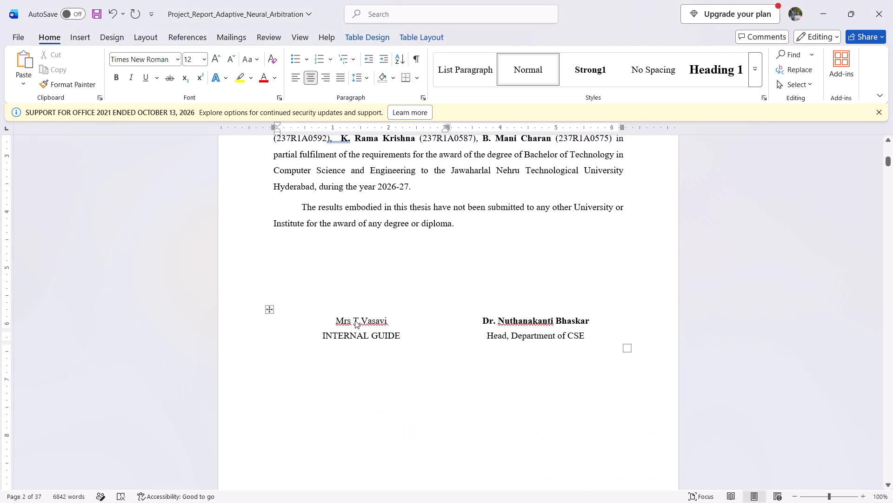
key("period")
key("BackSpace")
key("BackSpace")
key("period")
Make the internal guide's name and title bold in the signature block.
left_click_drag(331, 319, 389, 322)
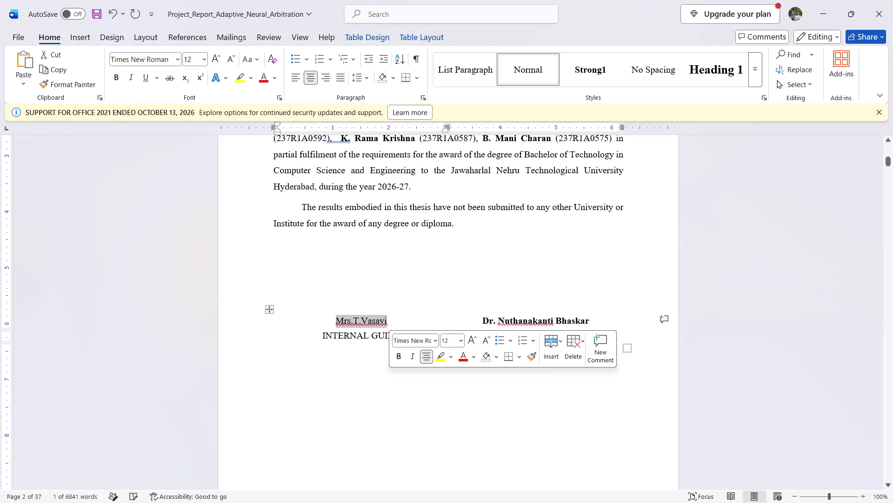
left_click(396, 355)
left_click(389, 289)
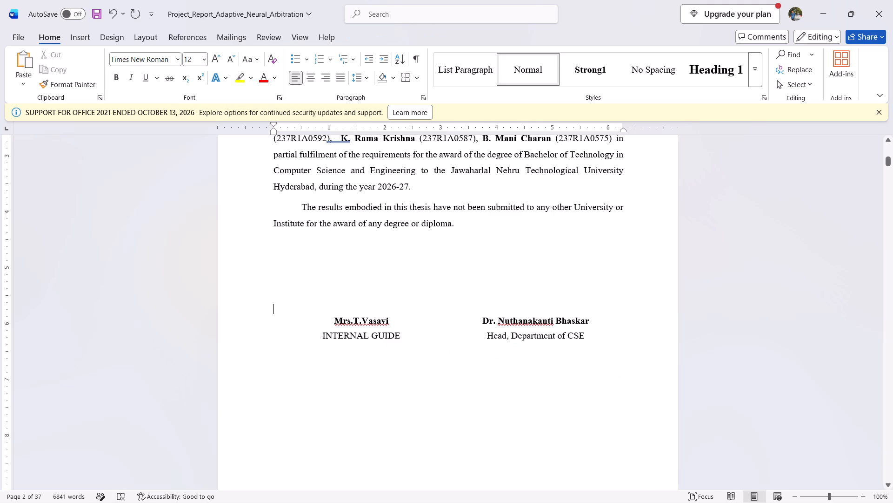
Change the guide's title under "Under the Guidance of" on the cover page to "Mrs" with lowercase "rs".
scroll(389, 289, "up", 2)
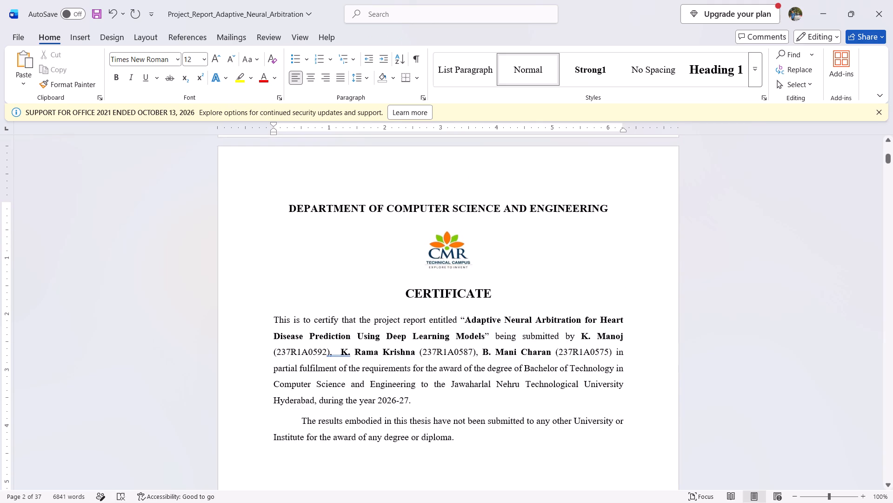
scroll(389, 289, "up", 2)
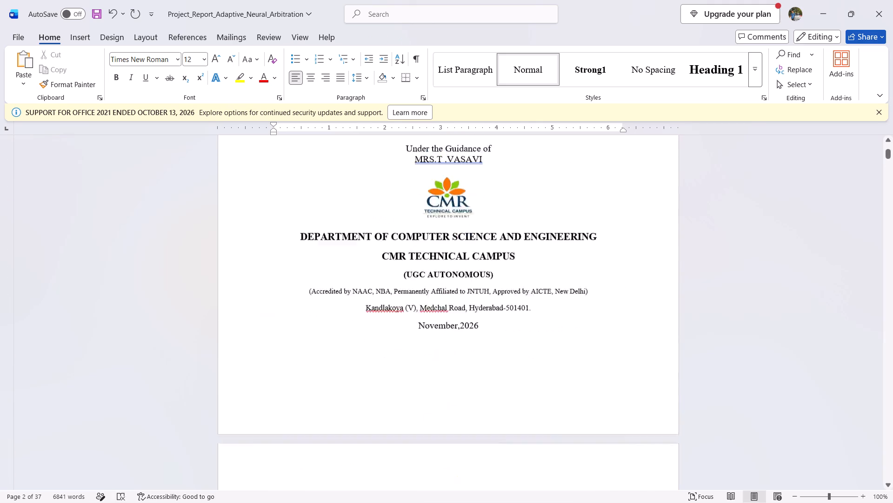
scroll(389, 289, "up", 3)
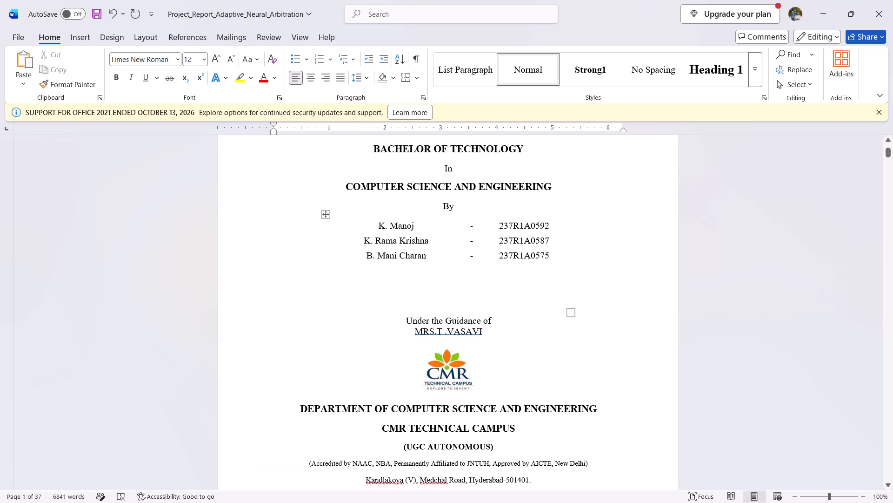
left_click(434, 333)
key("BackSpace")
key("BackSpace")
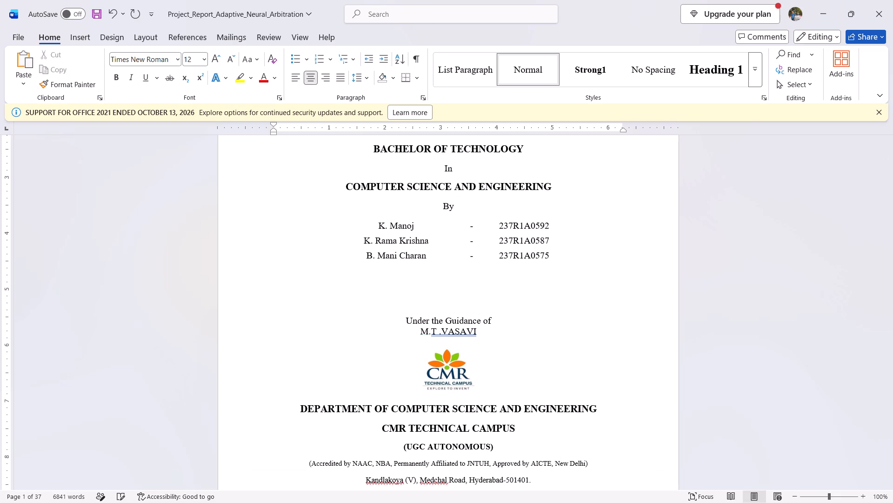
type("rs")
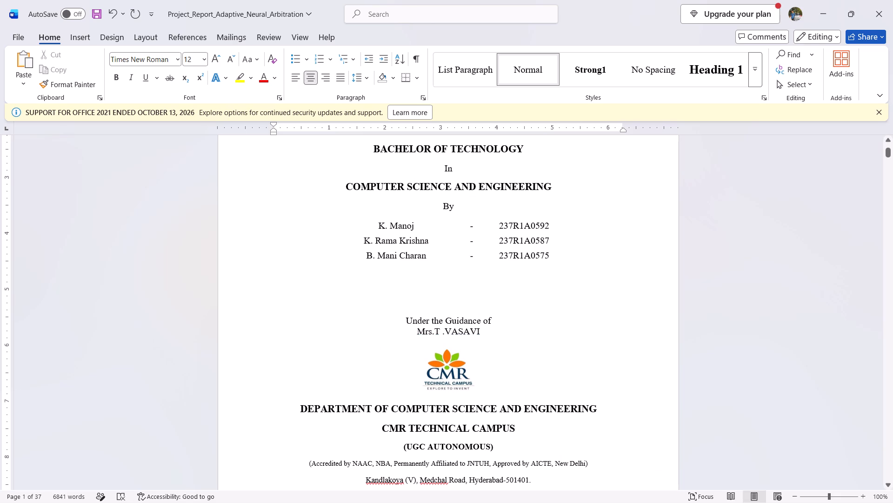
Make the guide's title and name on the cover page bold.
left_click_drag(487, 330, 414, 337)
left_click(421, 316)
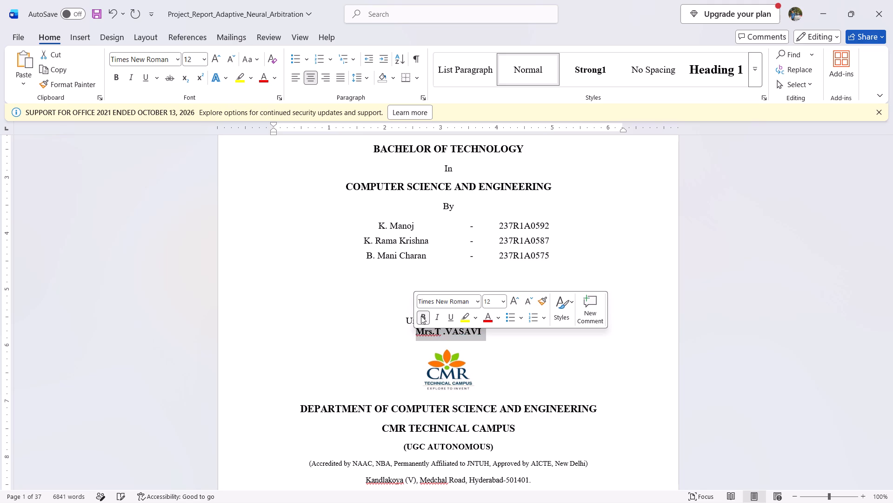
left_click(479, 365)
Retype the guide's surname on the cover page with only its first letter capitalised.
left_click(519, 333)
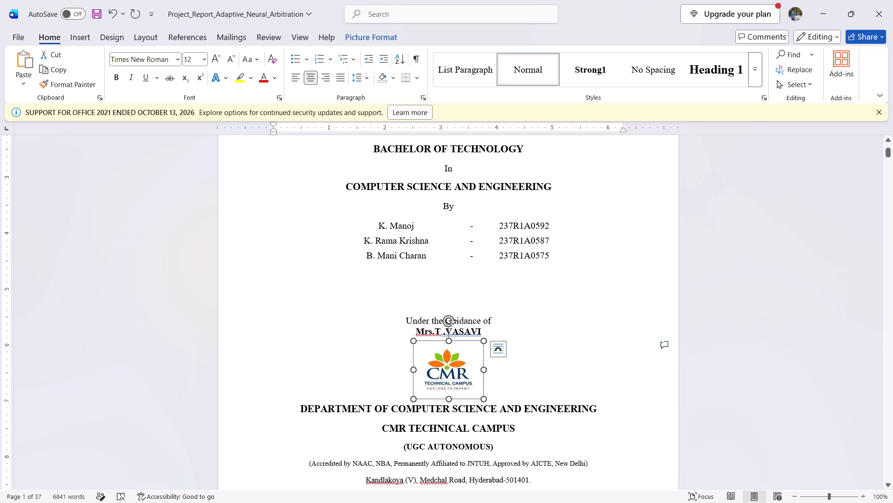
key("BackSpace")
key("BackSpace")
key("BackSpace")
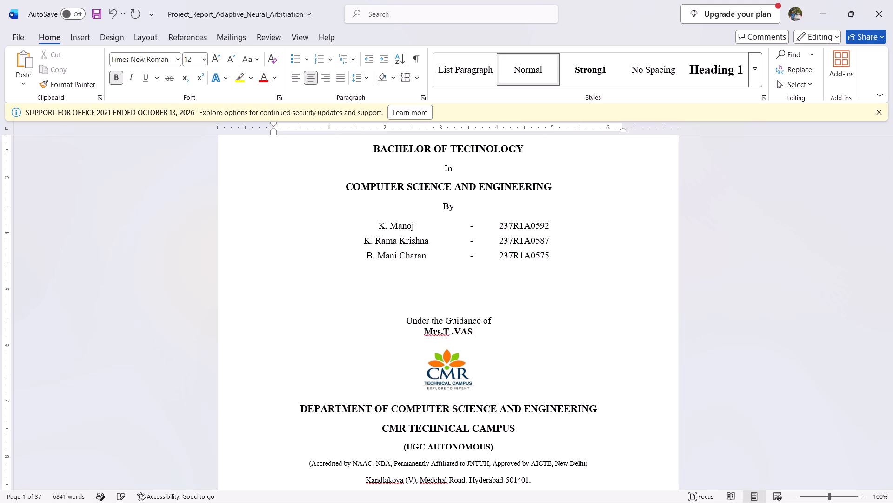
key("BackSpace")
key("BackSpace")
type("asav")
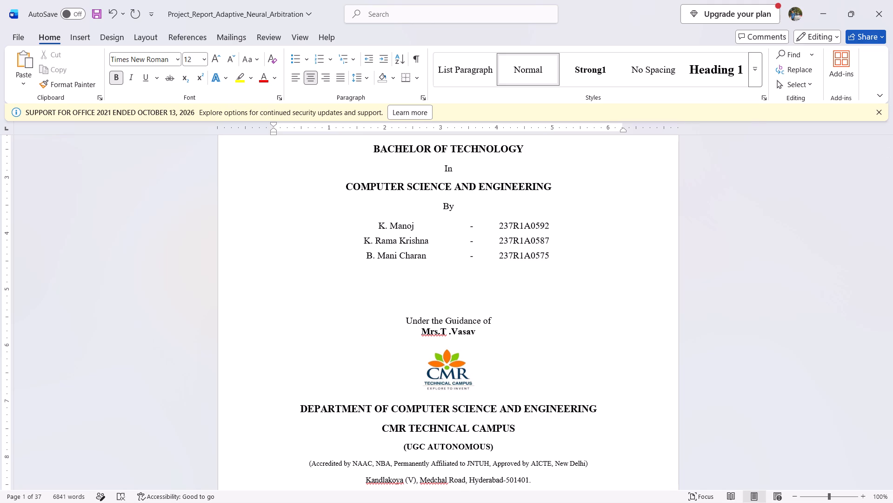
key("i")
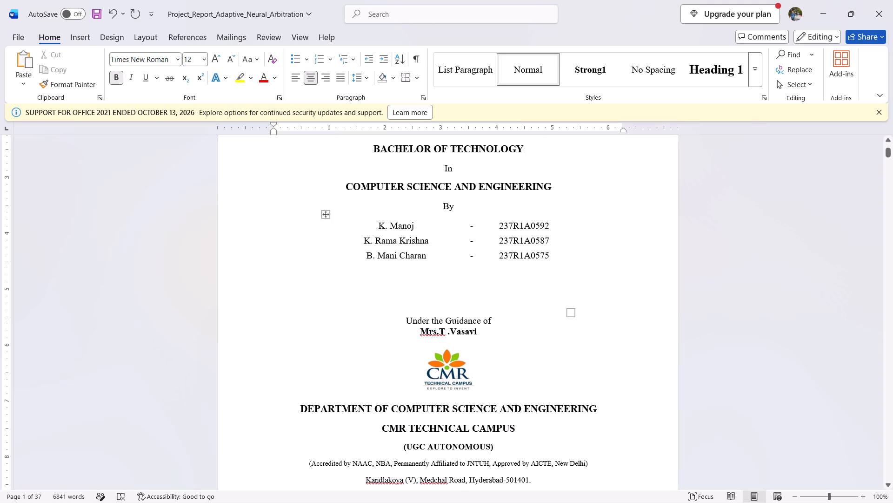
Increase the font size of the guide's full name line on the cover page to 14.
left_click_drag(486, 331, 427, 332)
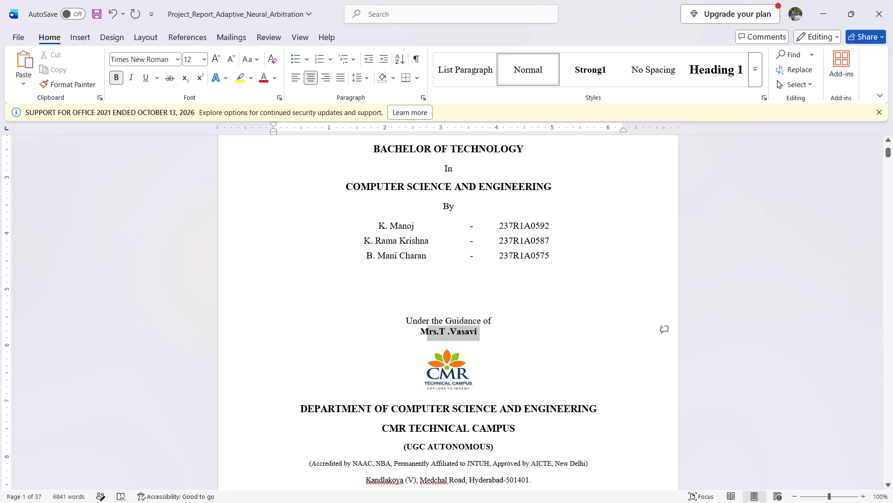
left_click_drag(427, 332, 421, 333)
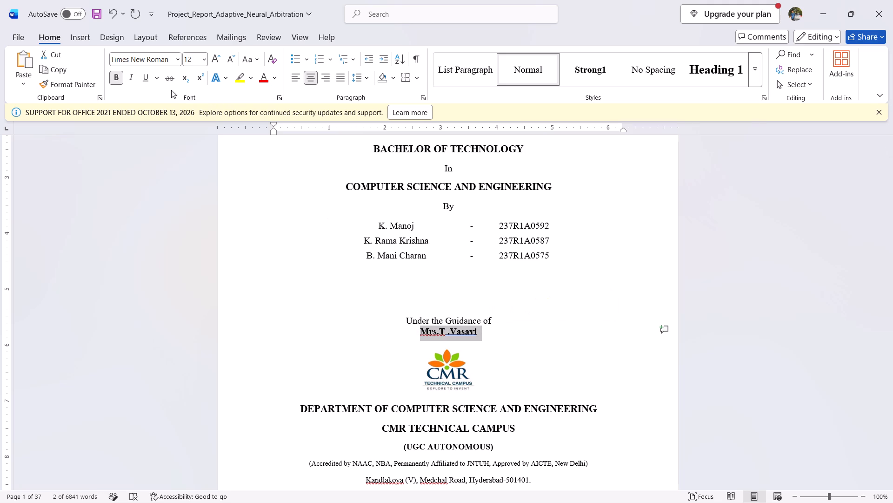
left_click(218, 59)
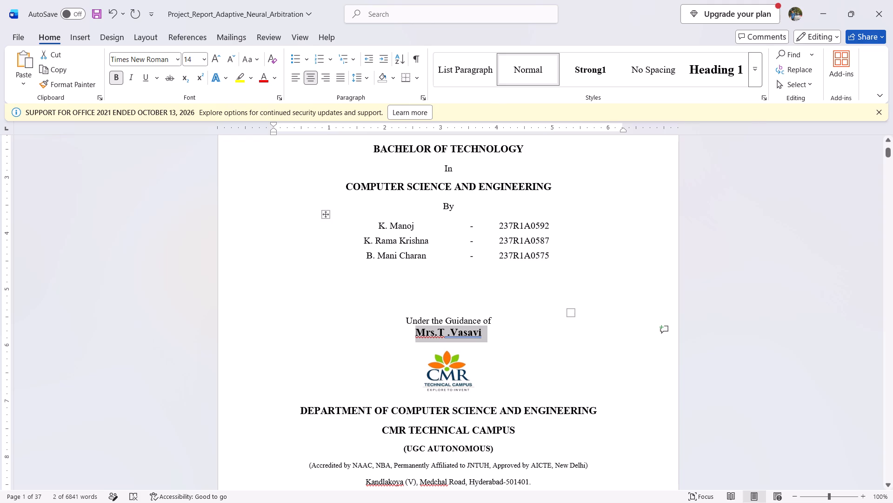
left_click(573, 258)
Review the certificate and Acknowledgements pages down to the list of names with [Roll No.] placeholders.
scroll(573, 258, "down", 1)
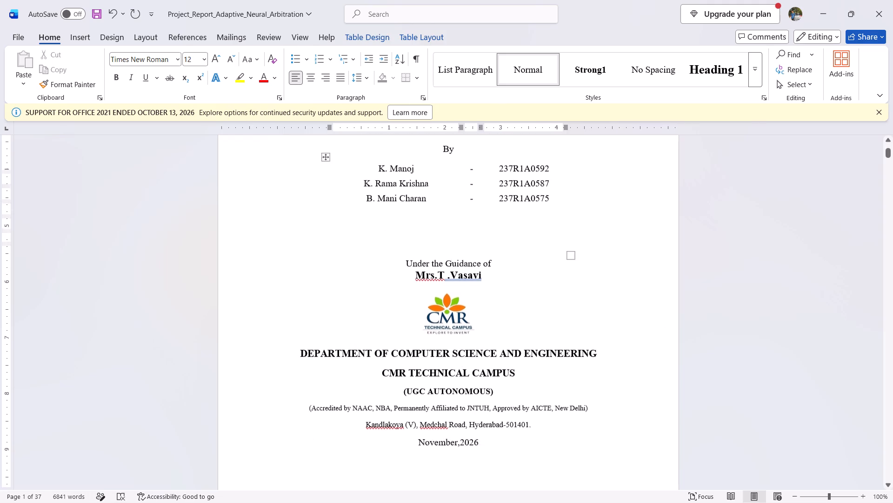
scroll(573, 258, "down", 4)
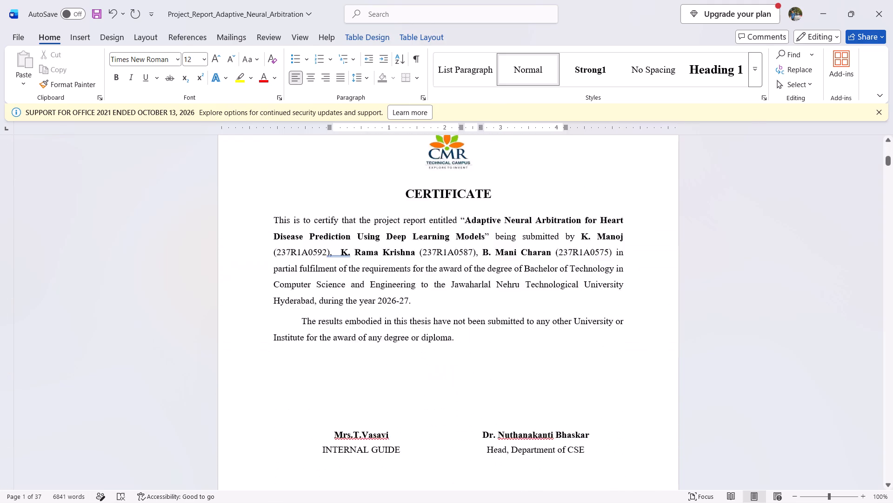
scroll(573, 258, "down", 4)
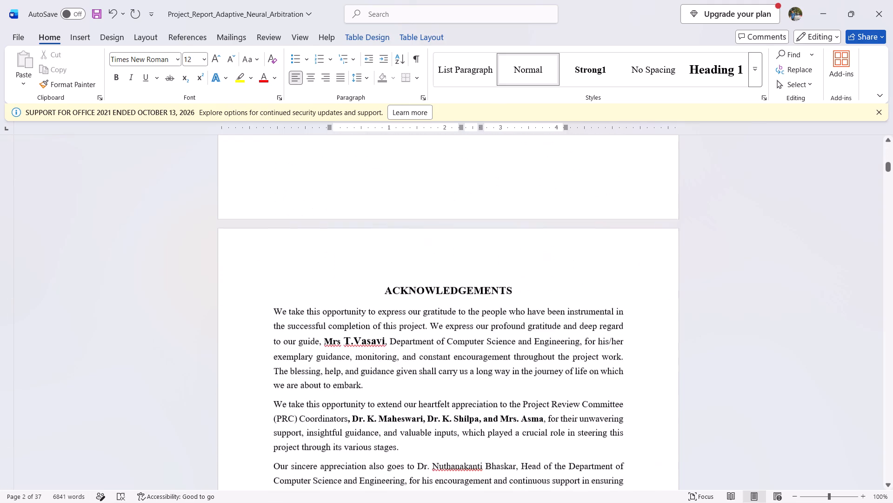
scroll(573, 258, "down", 2)
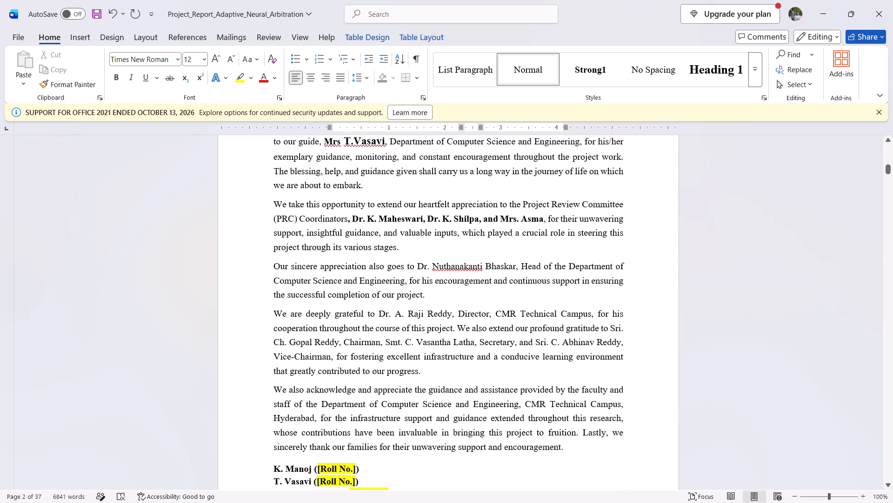
scroll(573, 258, "down", 1)
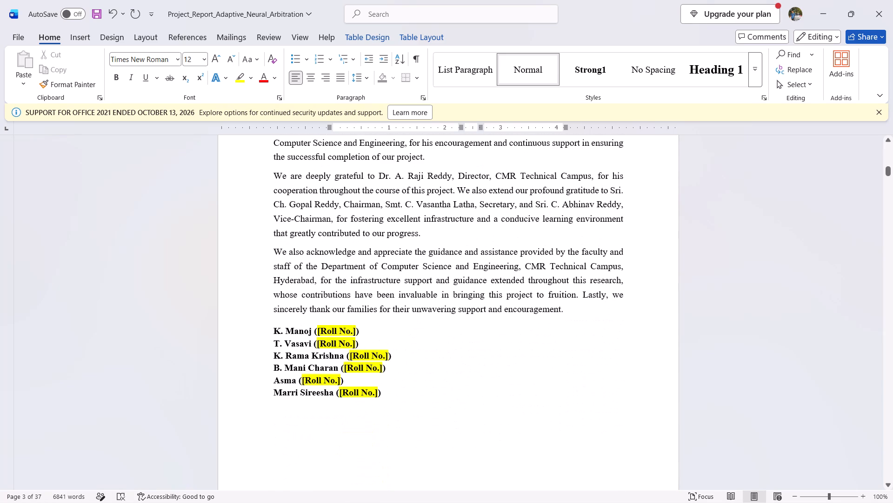
scroll(573, 258, "down", 1)
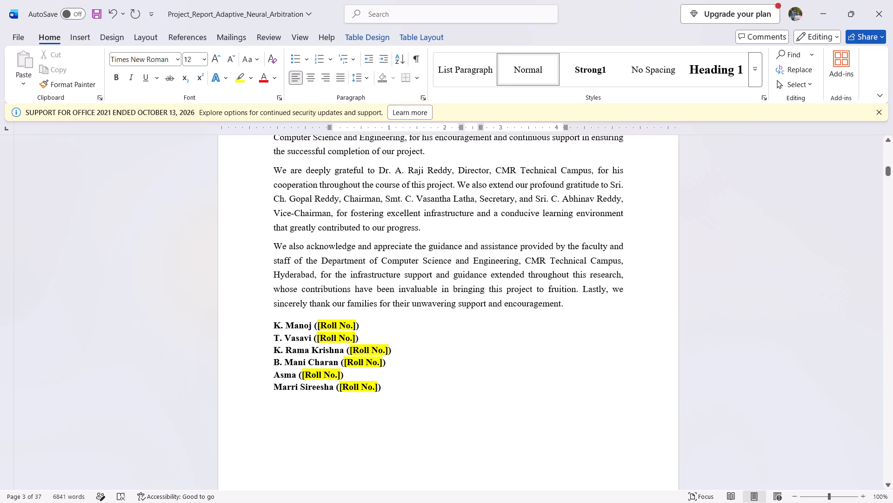
left_click_drag(273, 351, 276, 351)
left_click_drag(276, 351, 334, 352)
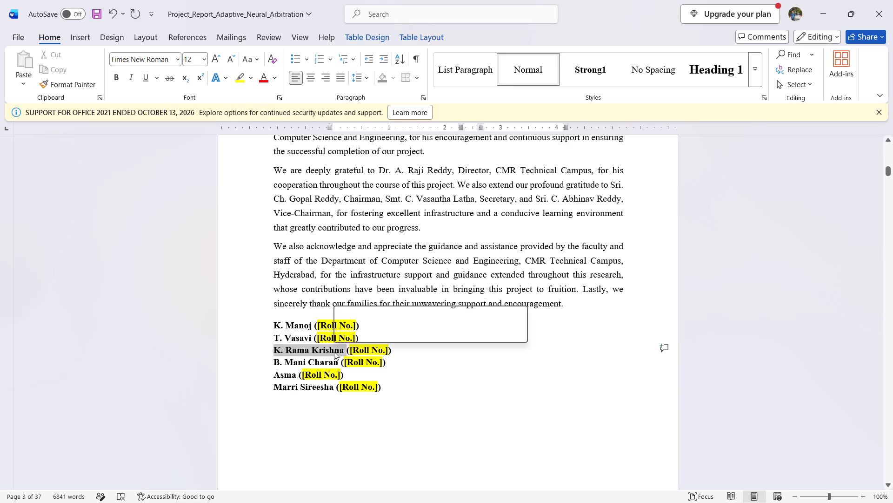
Insert a space after the initial in the guide's name in the first Acknowledgements paragraph.
scroll(414, 181, "up", 3)
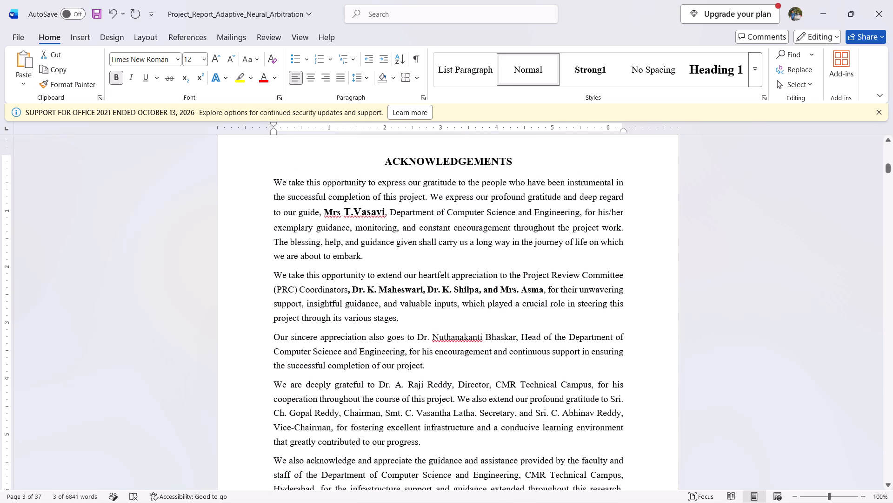
scroll(399, 237, "up", 2)
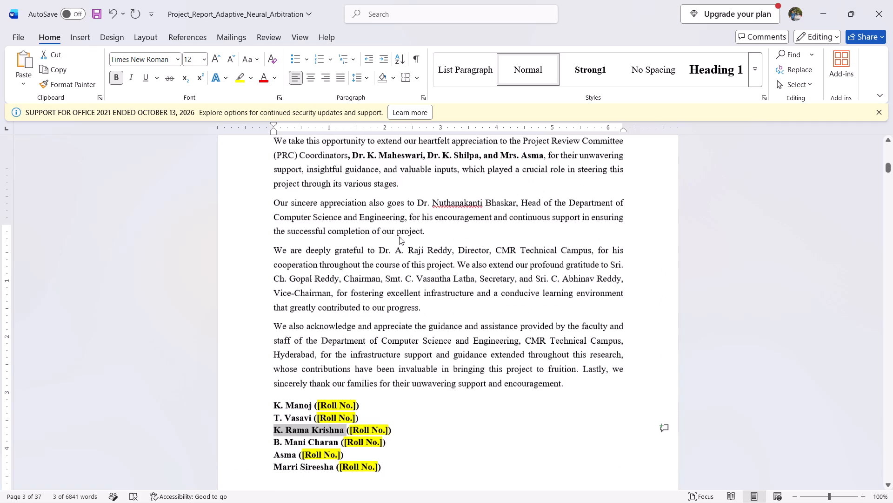
scroll(399, 237, "up", 1)
scroll(399, 237, "down", 2)
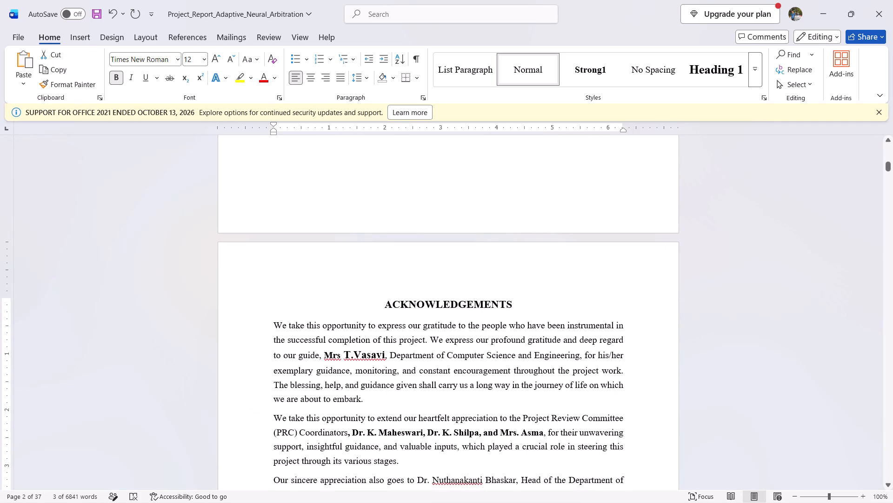
left_click(353, 355)
key("space")
Insert a space between the initial and surname of the internal guide in the certificate's signature block.
scroll(418, 312, "up", 1)
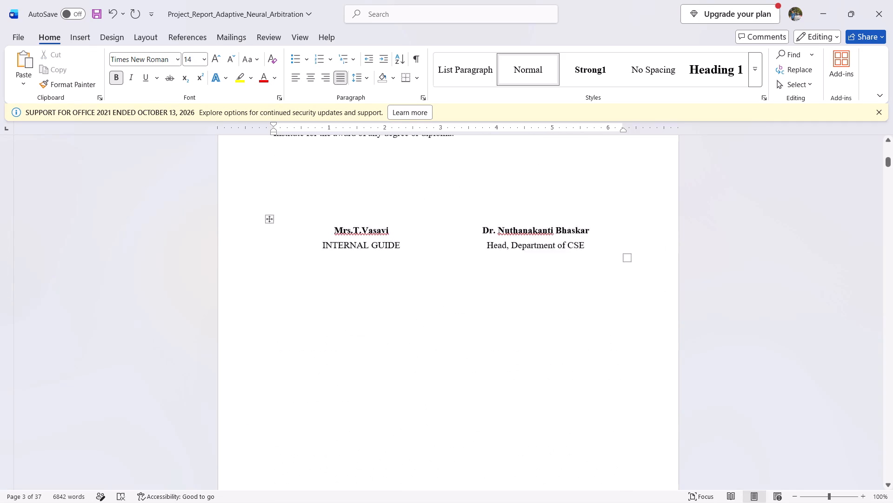
scroll(418, 312, "up", 2)
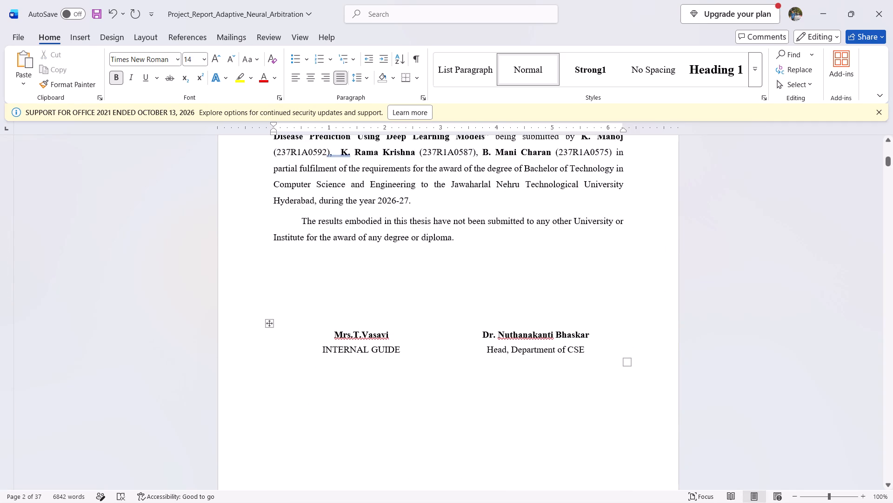
left_click(362, 333)
key("space")
Insert a space between "Mrs" and the period in the internal guide's name on the certificate page.
scroll(362, 333, "up", 1)
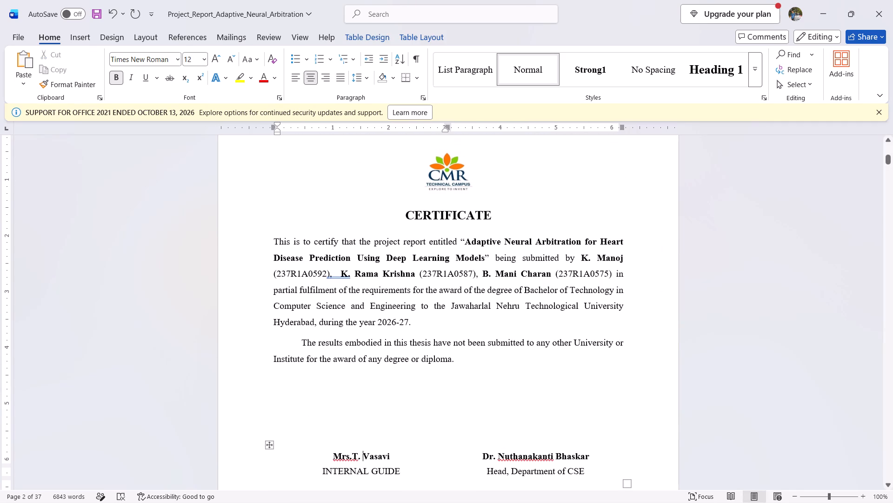
right_click(347, 455)
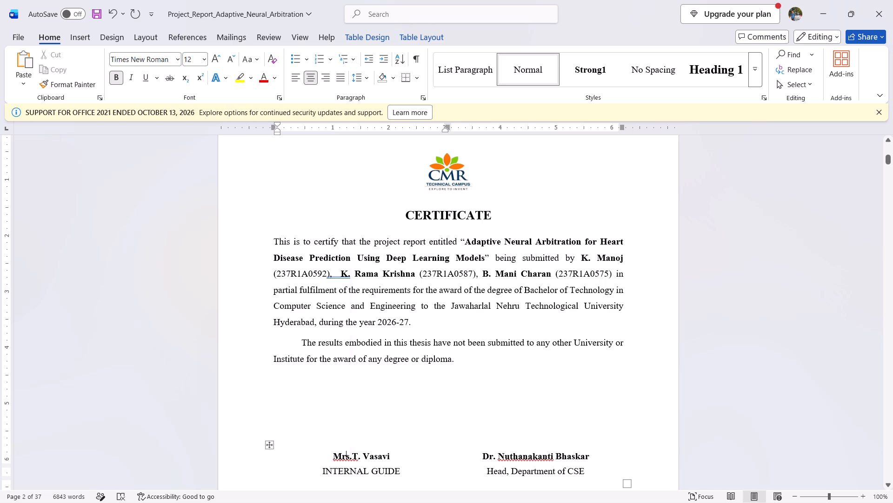
left_click(349, 456)
key("space")
key("BackSpace")
key("Right")
key("space")
Remove the space between the initial and the period in the guide's name on the cover page.
scroll(349, 456, "up", 3)
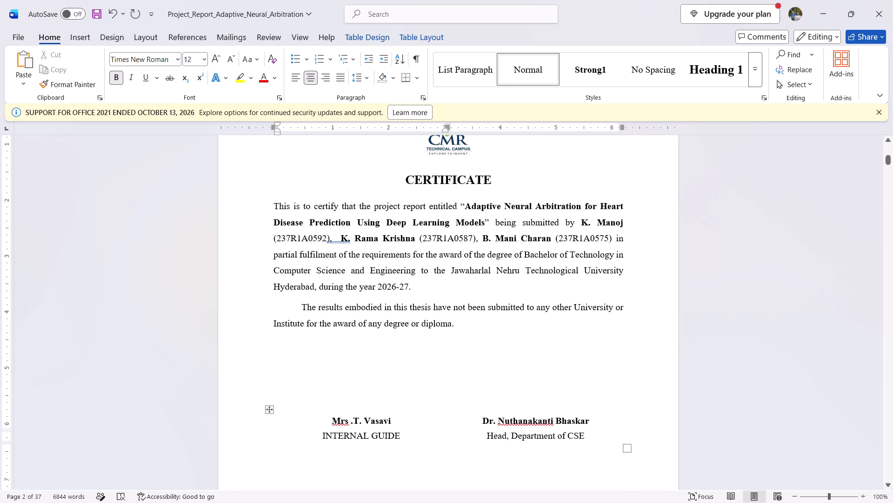
scroll(349, 456, "up", 2)
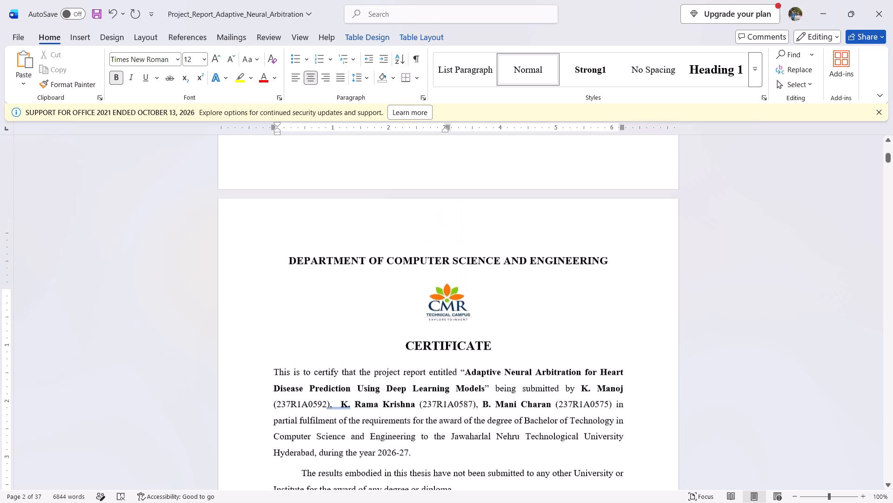
scroll(349, 456, "up", 4)
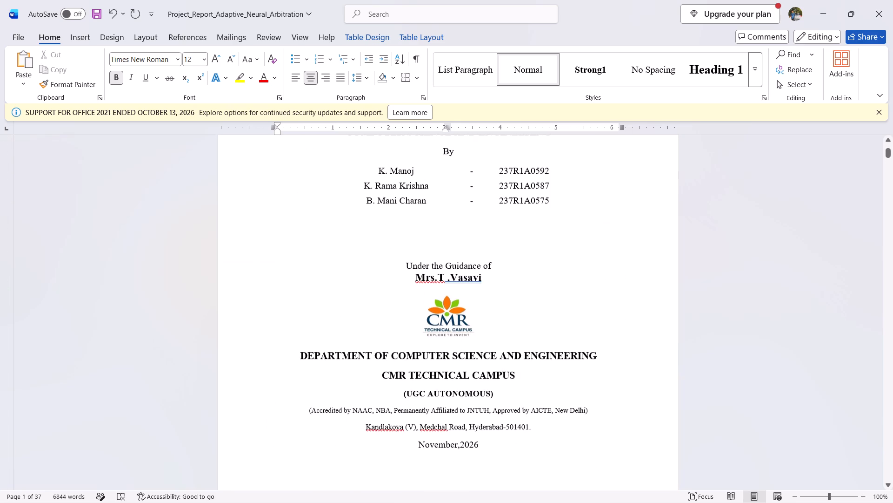
left_click(448, 279)
key("BackSpace")
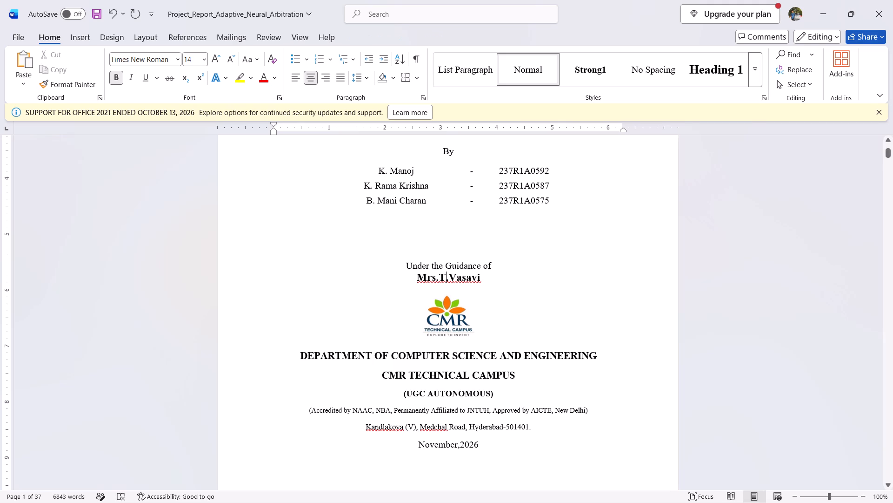
In the student list ending the Acknowledgements, replace the second entry's name with a copy of the third entry's name.
scroll(446, 362, "down", 4)
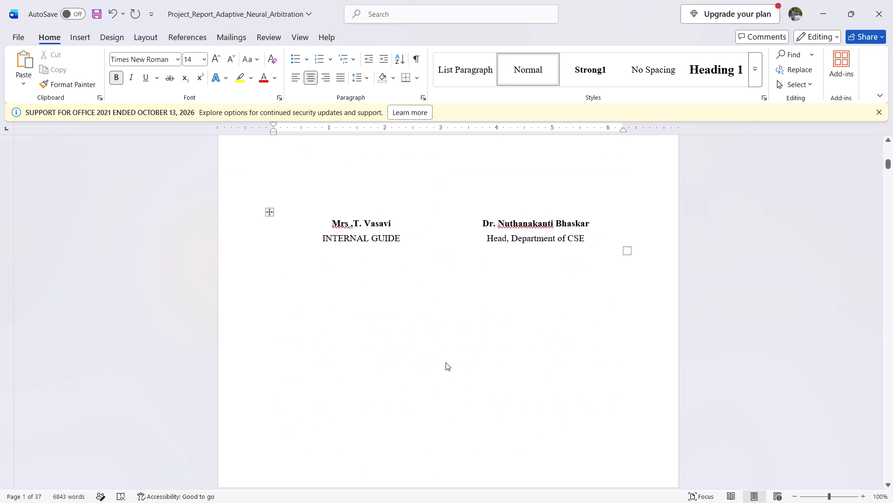
scroll(446, 362, "up", 4)
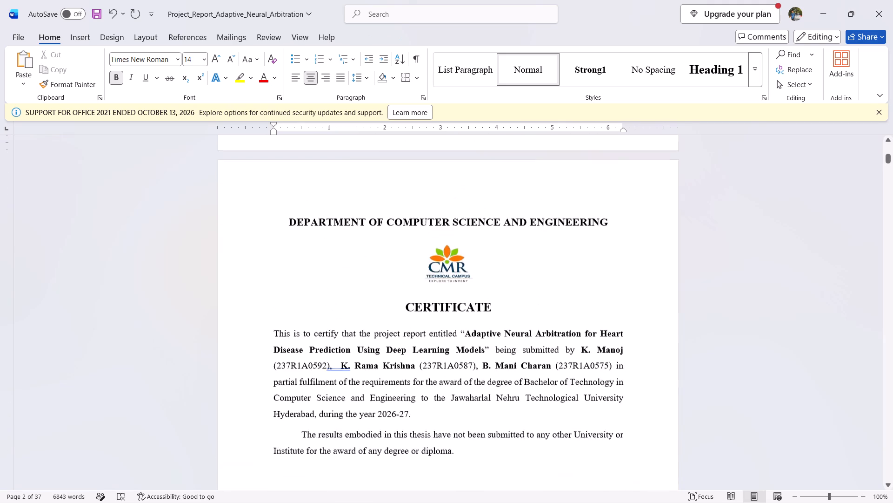
scroll(446, 362, "down", 1)
scroll(446, 362, "up", 1)
scroll(446, 362, "down", 4)
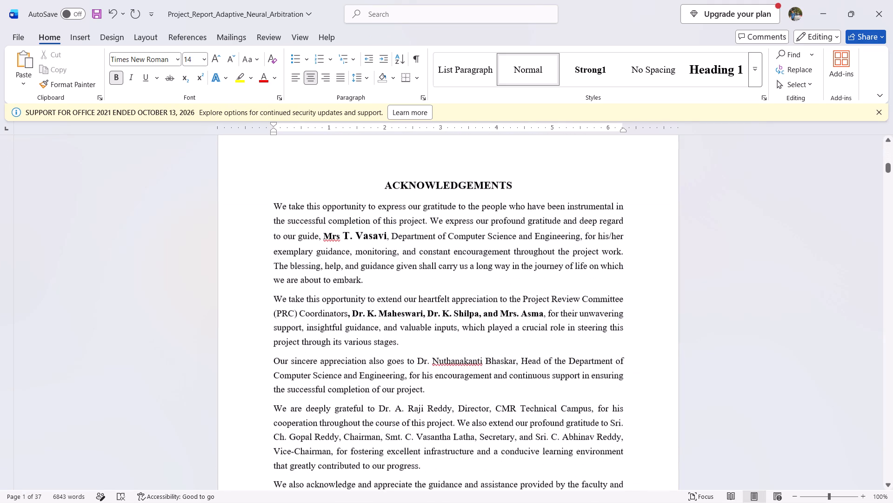
scroll(446, 362, "down", 2)
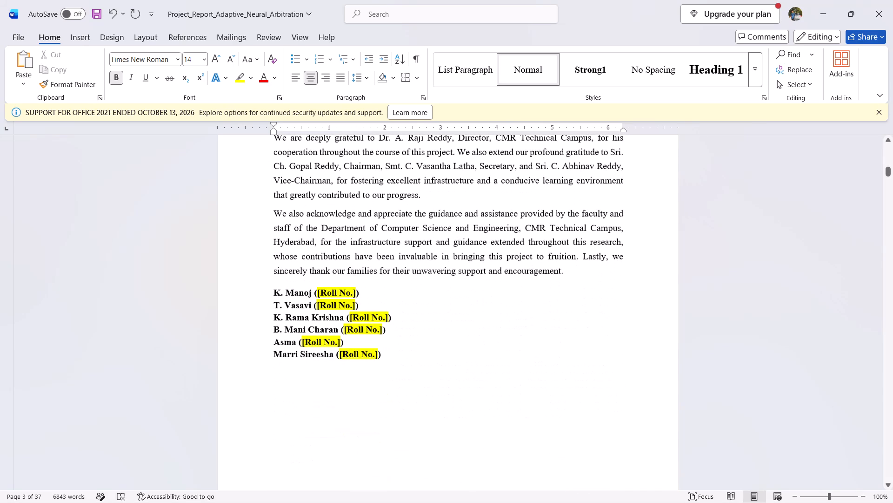
scroll(446, 362, "down", 1)
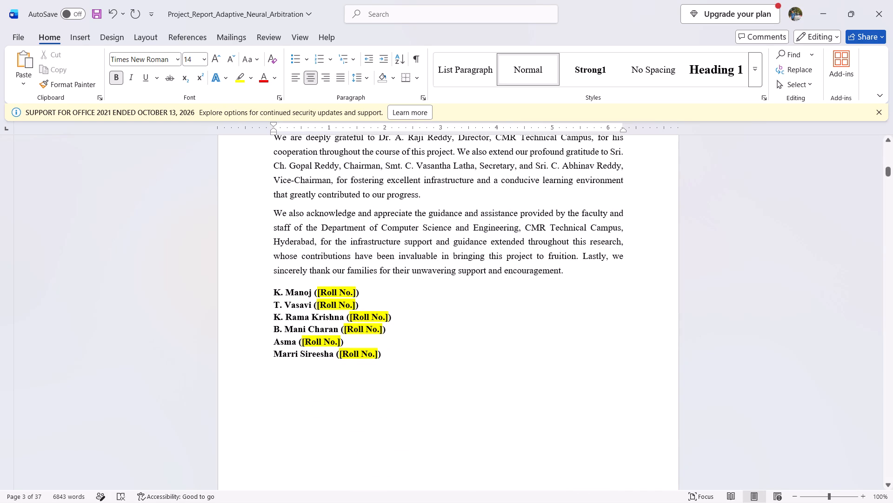
left_click_drag(269, 318, 330, 319)
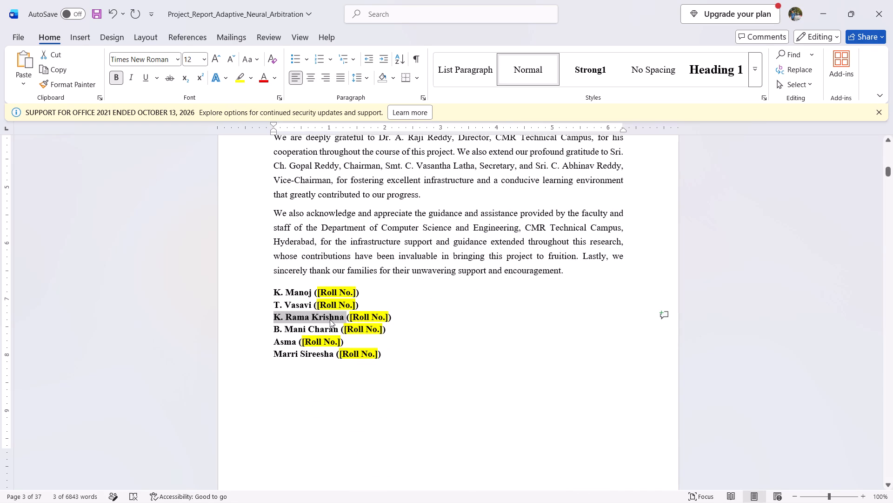
key("ctrl+c")
left_click_drag(275, 301, 302, 303)
key("ctrl+v")
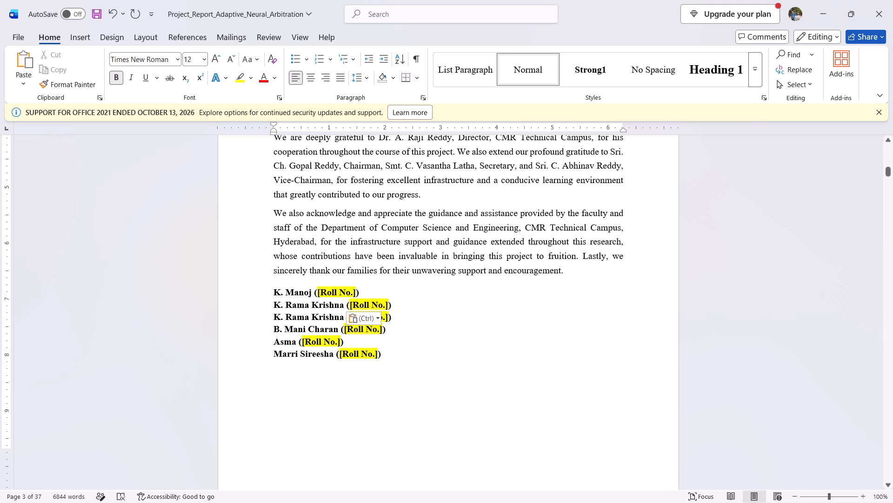
Replace the third entry's name in the Acknowledgements student list with a copy of the fourth entry's name.
left_click_drag(269, 327, 343, 330)
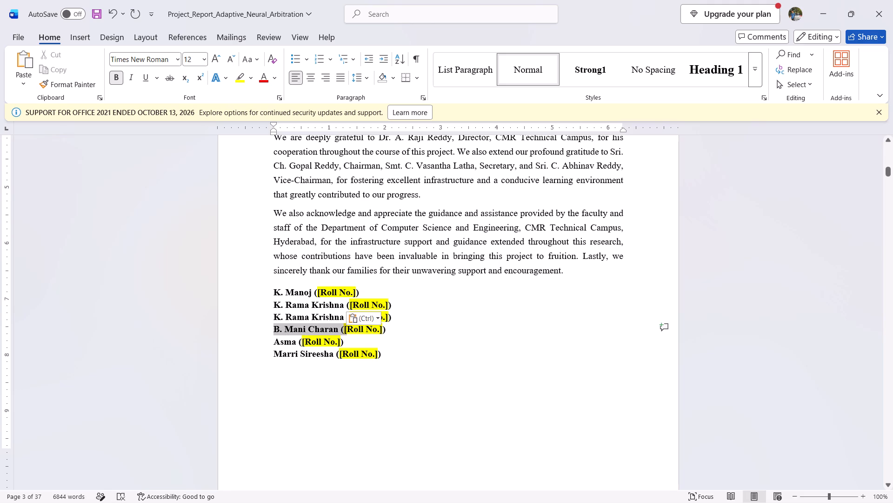
left_click_drag(343, 330, 337, 326)
key("ctrl+c")
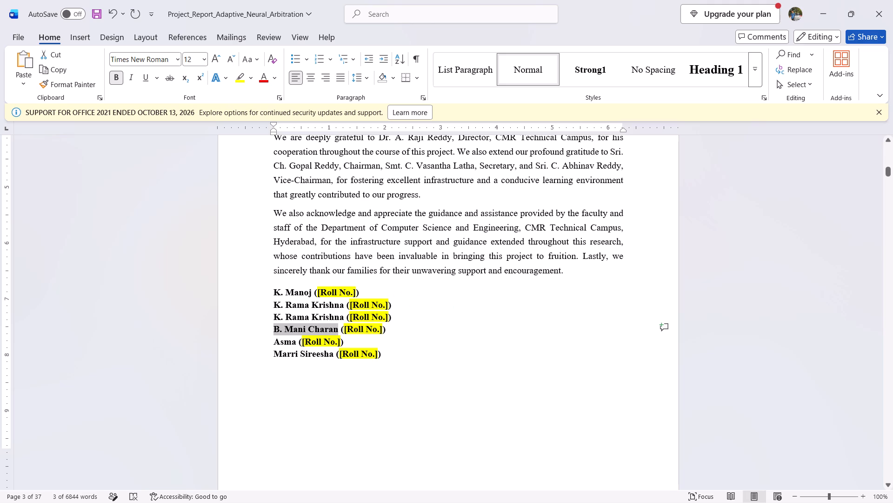
left_click_drag(274, 319, 334, 317)
key("ctrl+v")
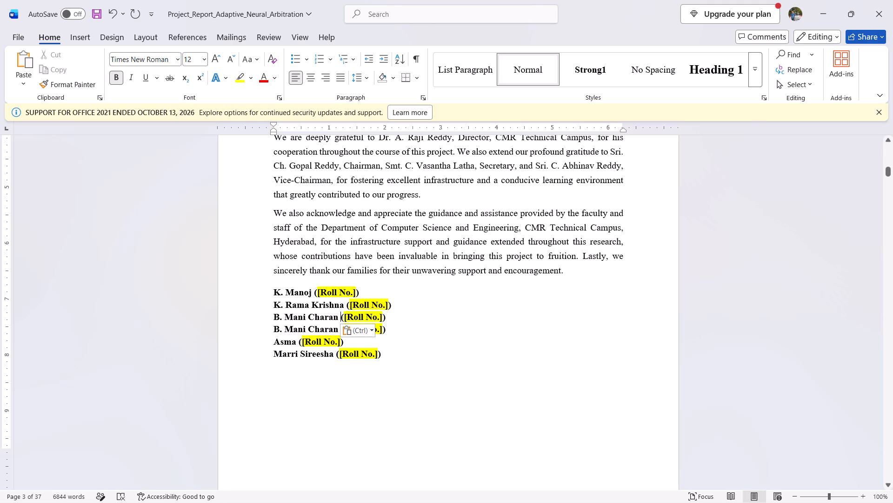
Delete the last three entries of the Acknowledgements student list, leaving only the three students.
left_click_drag(382, 355, 280, 333)
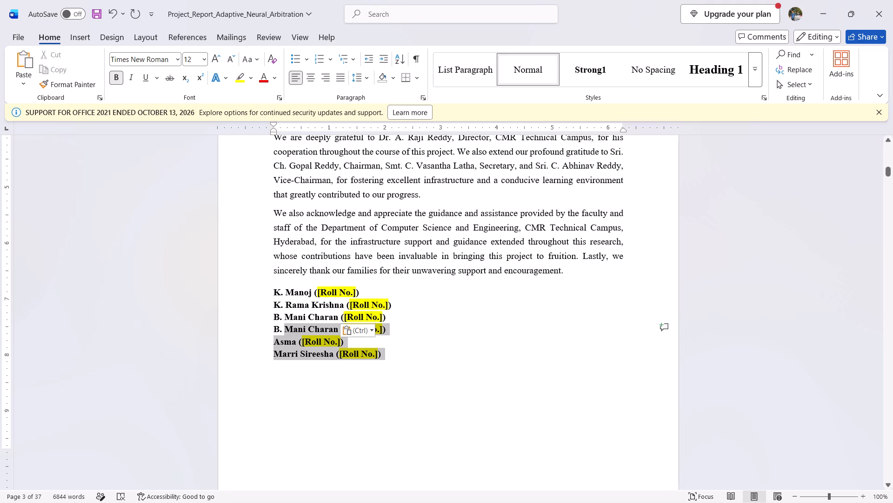
left_click_drag(280, 333, 270, 330)
key("BackSpace")
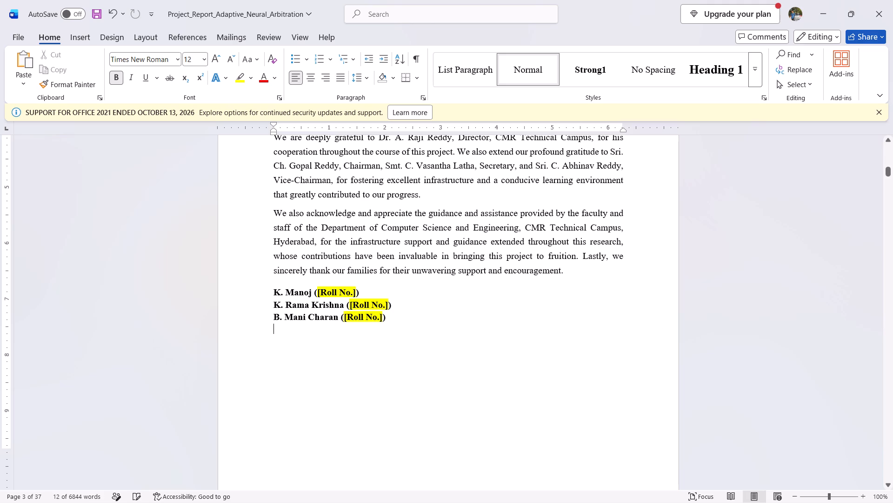
Delete the highlighted "[Roll No.]" placeholder between the parentheses after the first student's name in the Acknowledgements list.
left_click(355, 293)
key("BackSpace")
key("BackSpace")
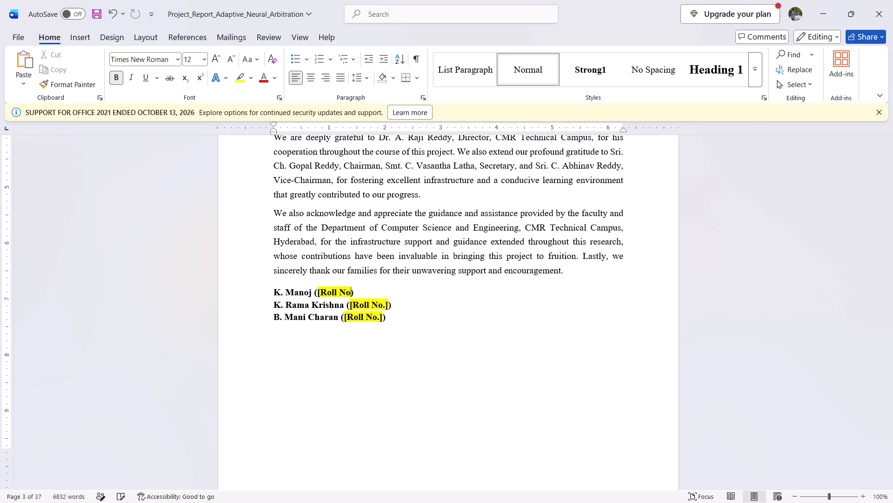
key("BackSpace")
key("BackSpace")
key("BackSpace")
key("BackSpace")
key("BackSpace")
key("BackSpace")
key("BackSpace")
key("BackSpace")
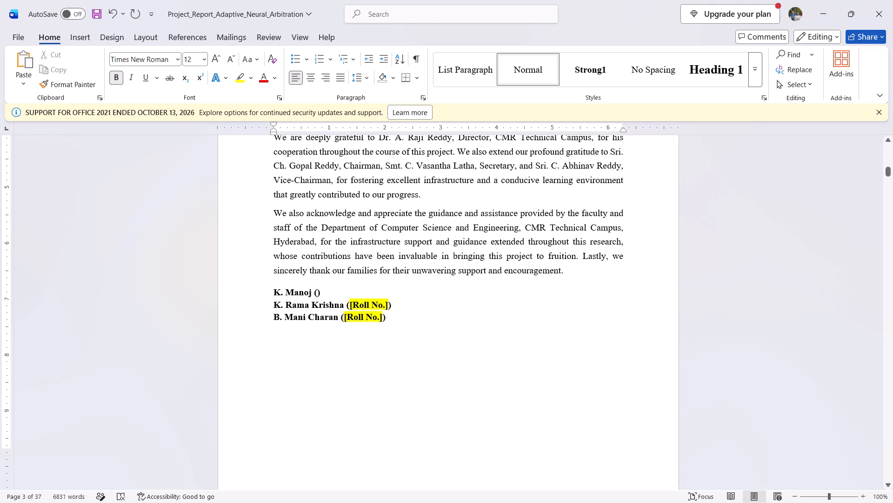
Copy the first student's roll number from the student table on the cover page.
scroll(370, 283, "up", 5)
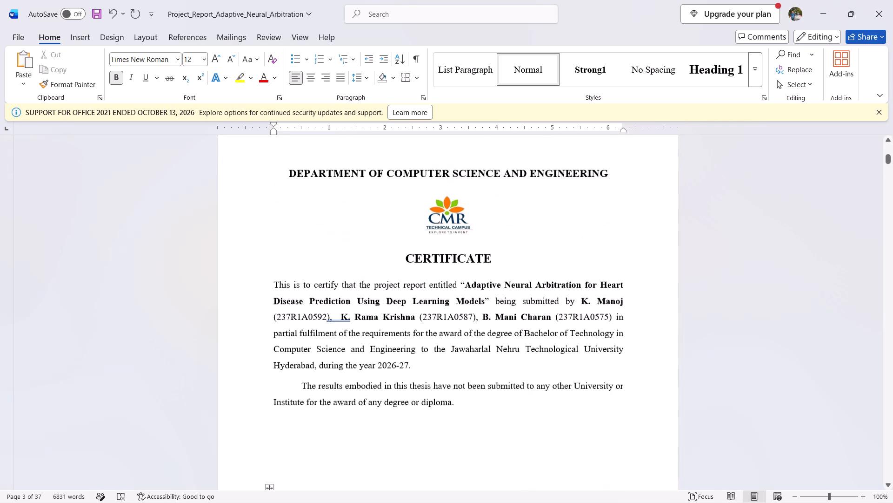
scroll(370, 283, "up", 7)
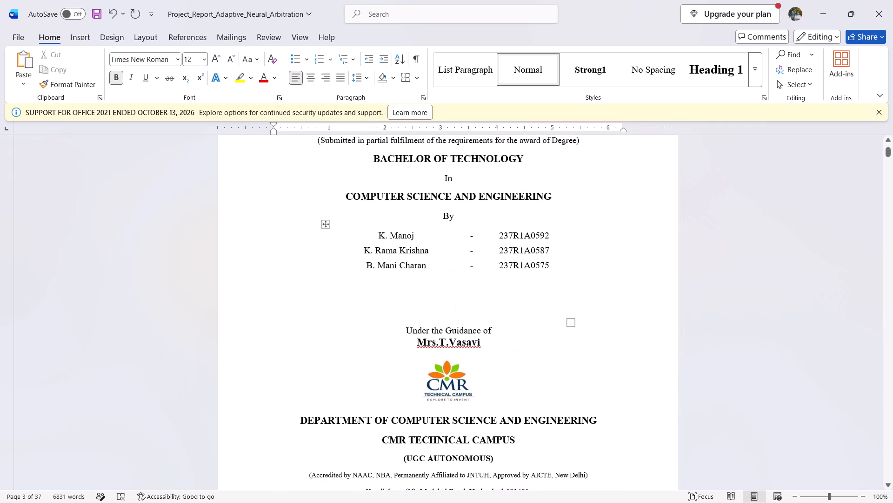
left_click_drag(551, 236, 506, 235)
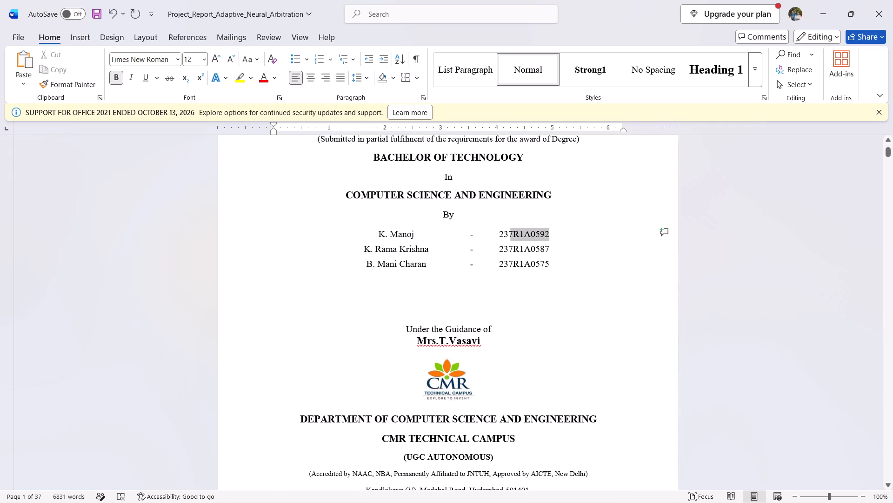
left_click_drag(506, 235, 500, 236)
key("ctrl+c")
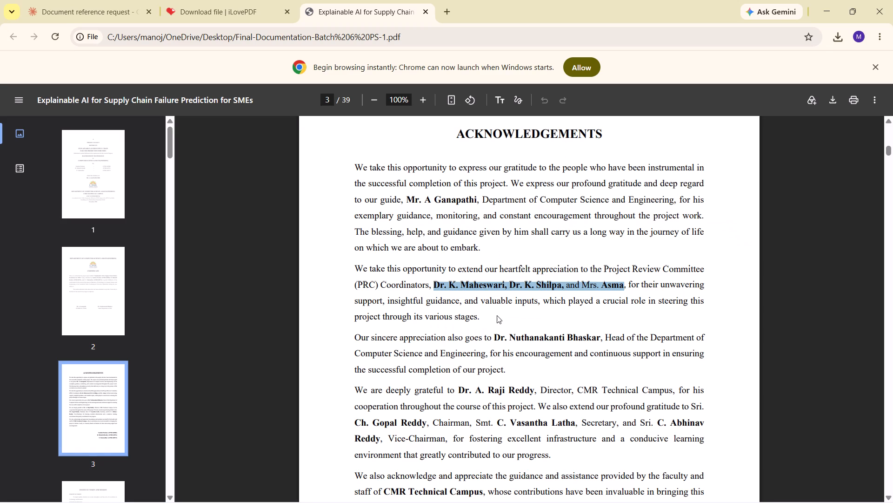
Switch to the reference PDF in Chrome and check how its Acknowledgements page lays out the student names and roll numbers.
scroll(497, 315, "down", 4)
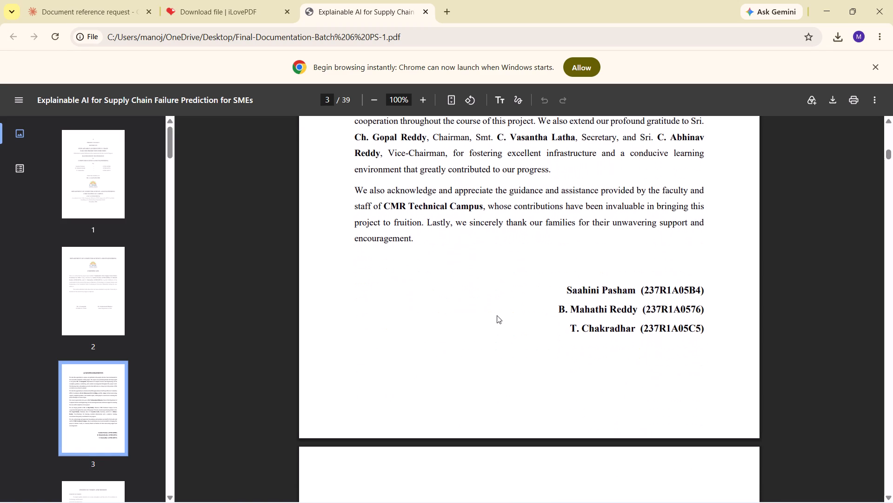
scroll(497, 315, "down", 1)
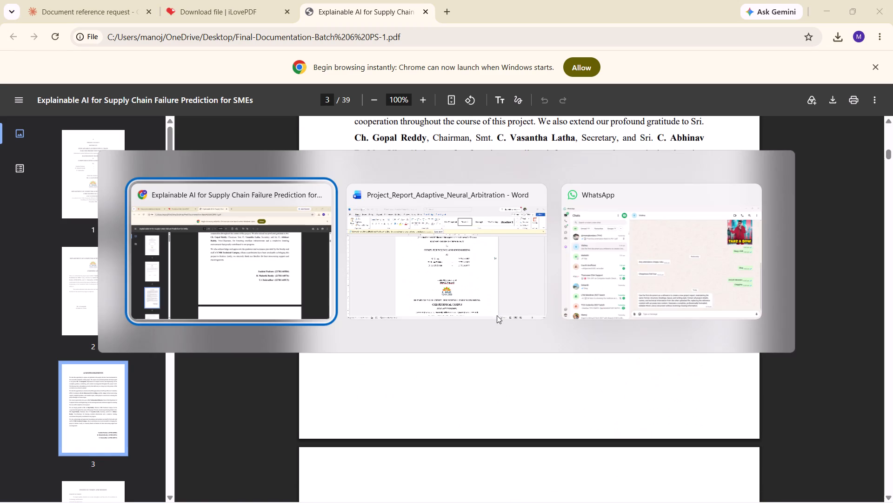
Back in Word, paste the copied roll number into the empty parentheses after the first student's name in the Acknowledgements list.
scroll(497, 315, "down", 2)
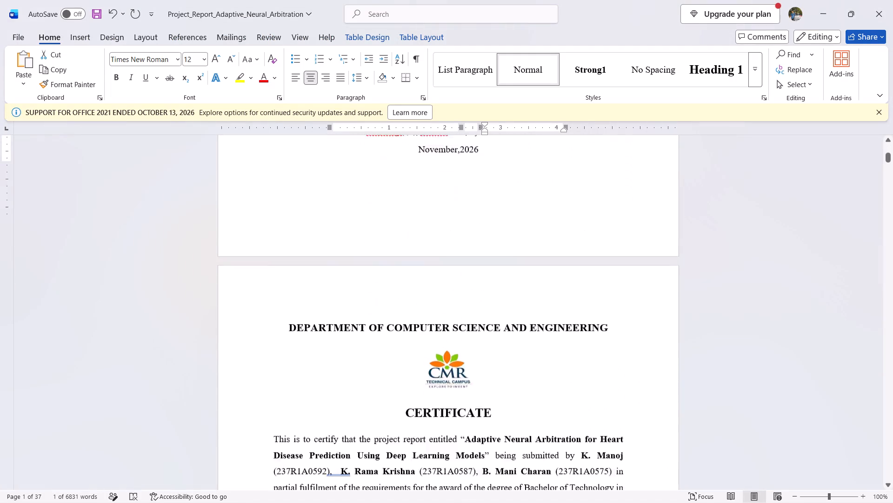
scroll(497, 315, "down", 8)
scroll(497, 315, "up", 1)
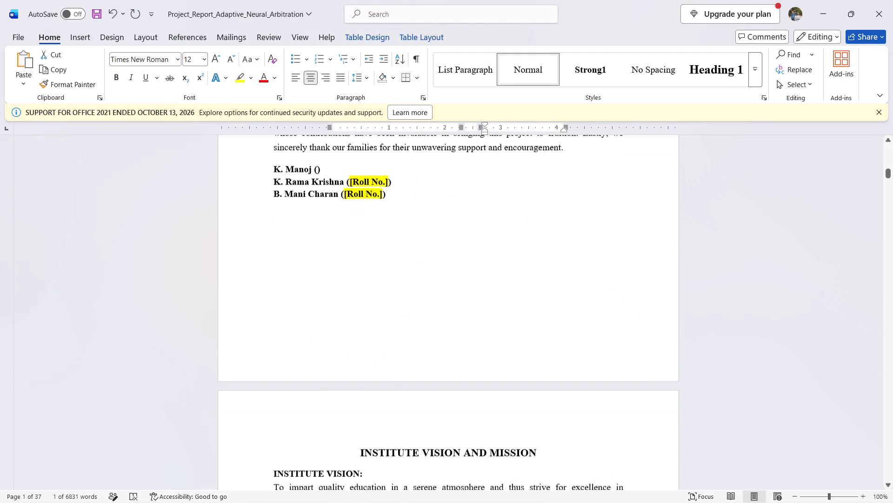
scroll(497, 315, "up", 1)
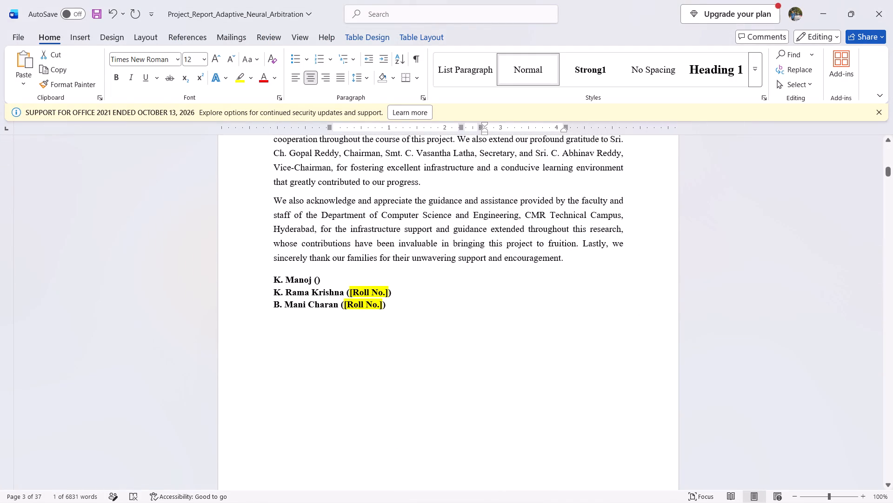
left_click(318, 280)
key("ctrl+v")
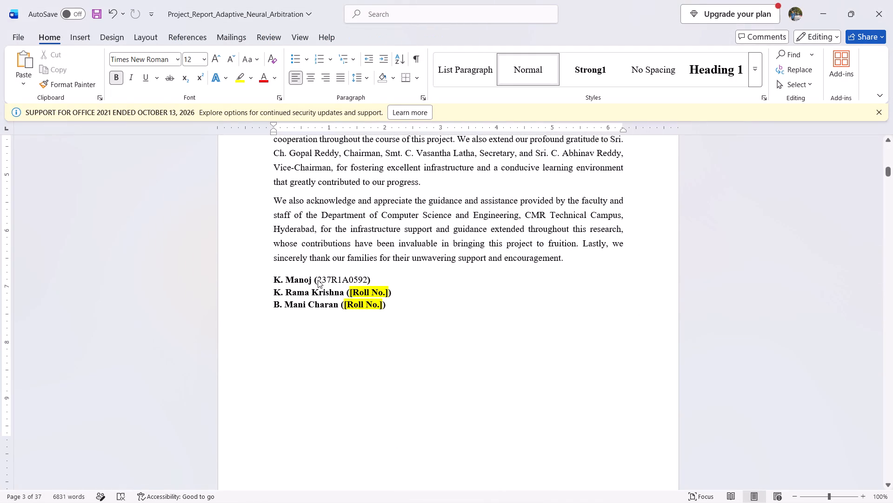
left_click(369, 365)
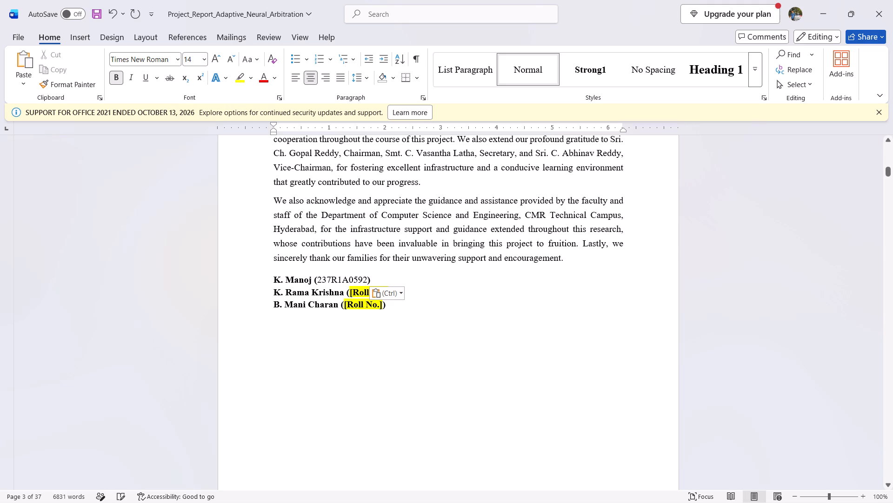
left_click(384, 307)
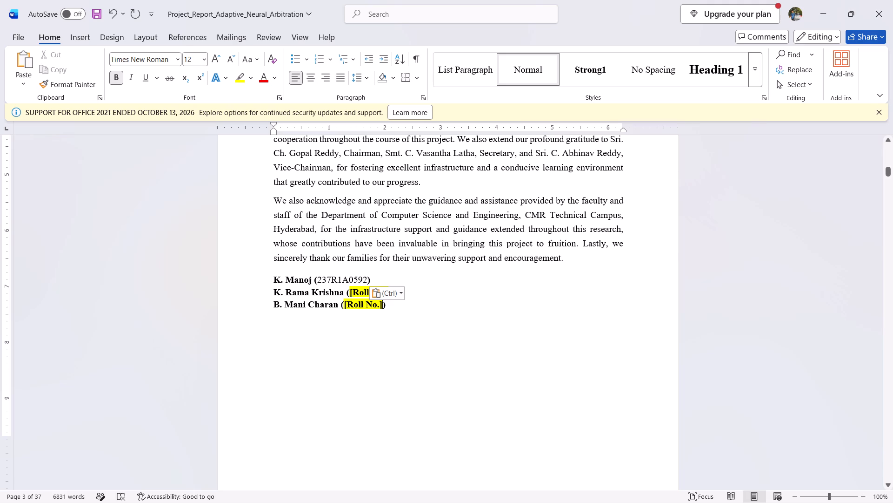
left_click(426, 308)
key("Escape")
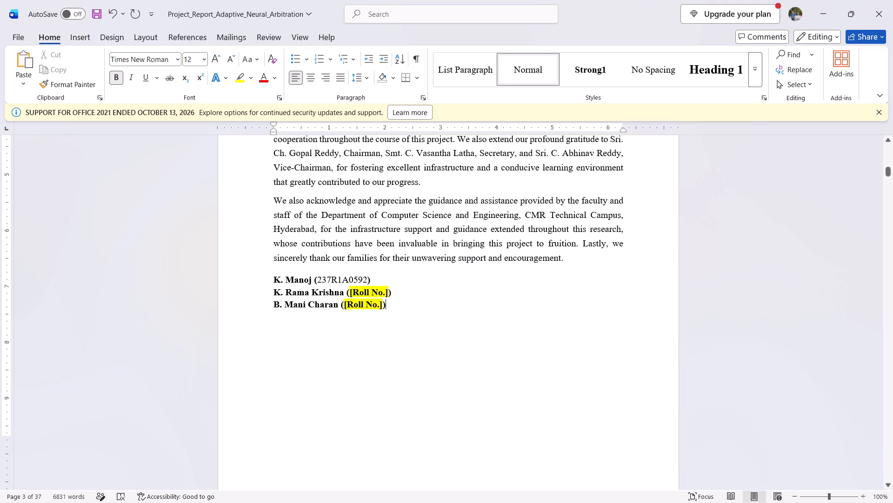
Replace the second student's "[Roll No.]" placeholder in the Acknowledgements list with the copied roll number, correcting its last two digits for that student.
left_click_drag(388, 291, 348, 290)
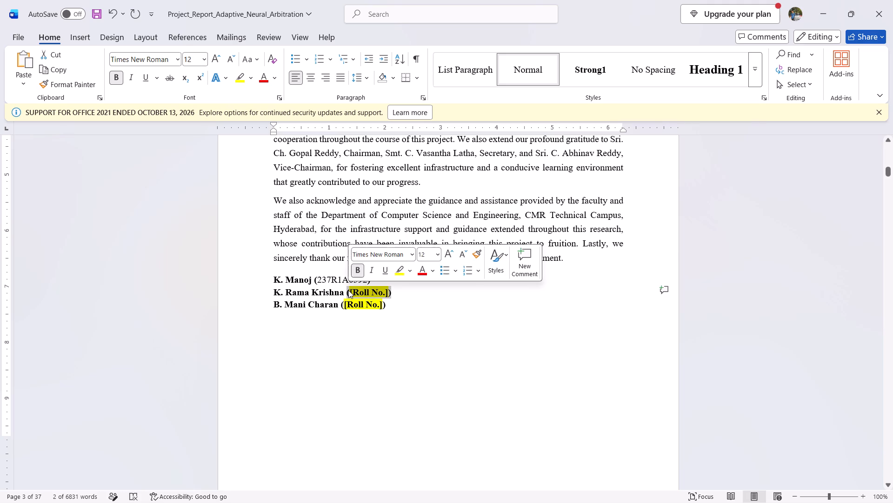
left_click(423, 306)
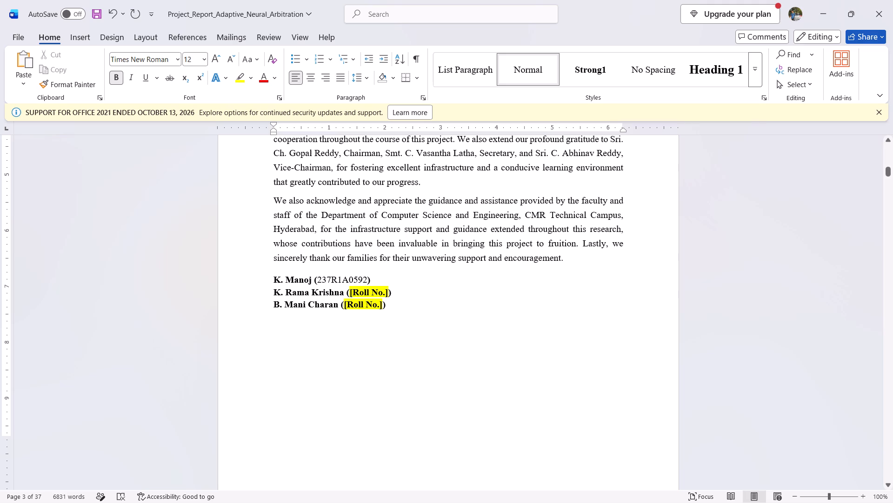
left_click_drag(388, 293, 359, 293)
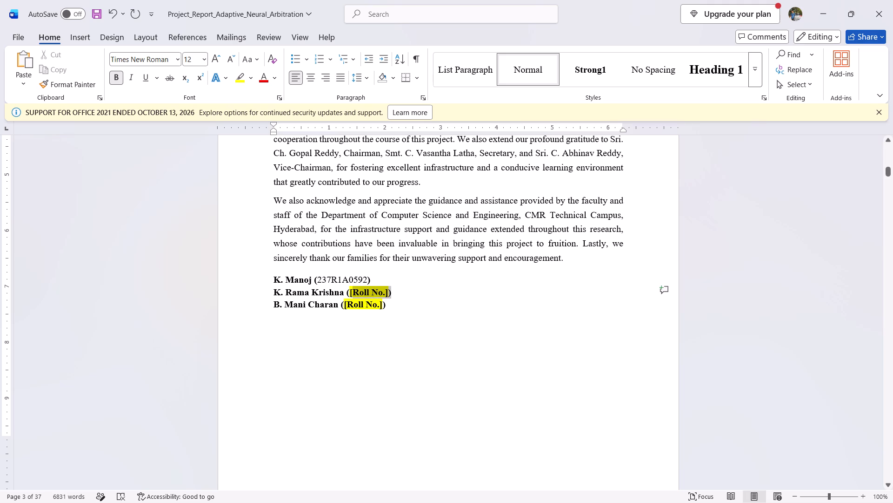
left_click_drag(359, 293, 355, 292)
key("BackSpace")
key("BackSpace")
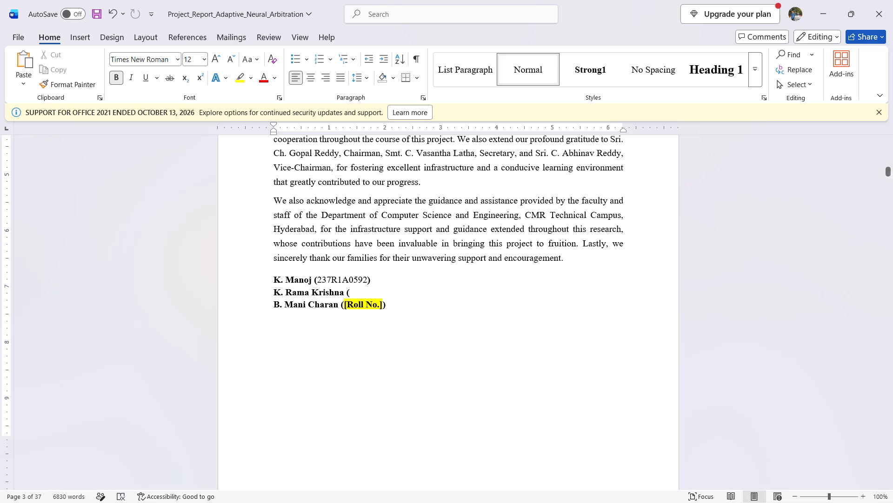
key("ctrl+v")
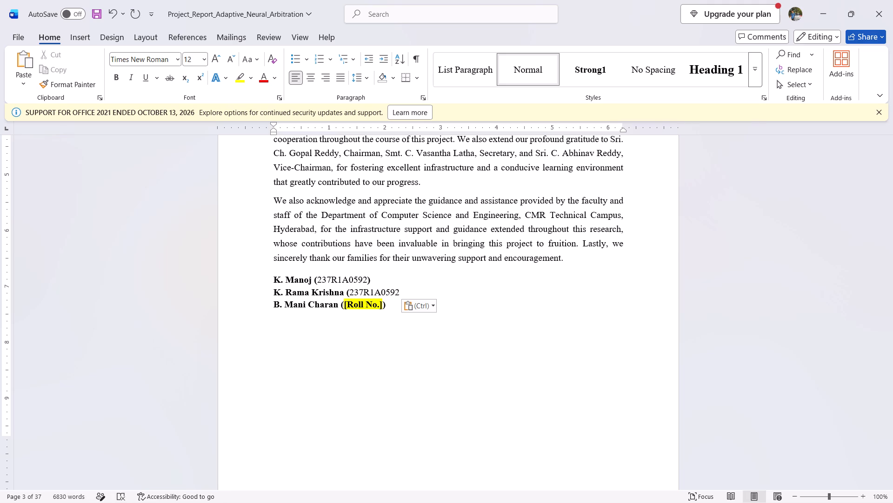
key("shift+parenright")
left_click(399, 292)
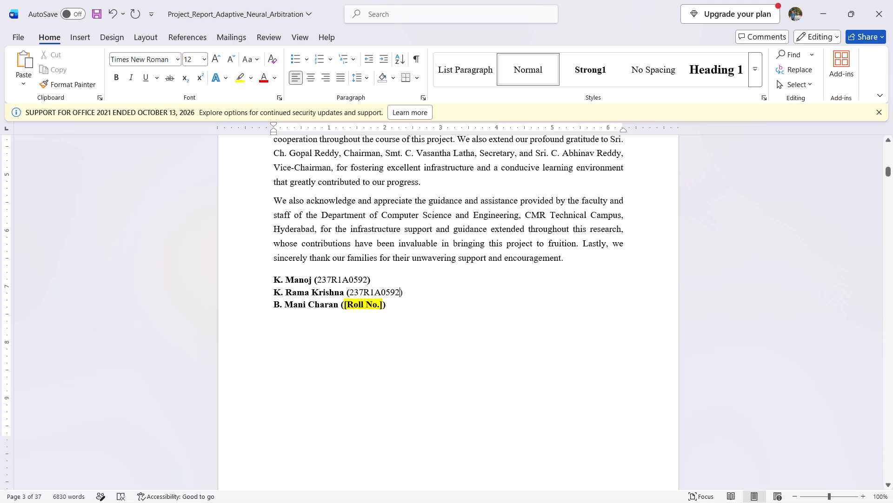
key("BackSpace")
key("BackSpace")
type("87")
Replace the third student's "[Roll No.]" placeholder in the Acknowledgements list with the copied roll number, correcting its last two digits for that student.
left_click(382, 307)
key("BackSpace")
key("BackSpace")
key("BackSpace")
key("BackSpace")
key("BackSpace")
key("BackSpace")
key("BackSpace")
key("BackSpace")
key("BackSpace")
key("BackSpace")
key("BackSpace")
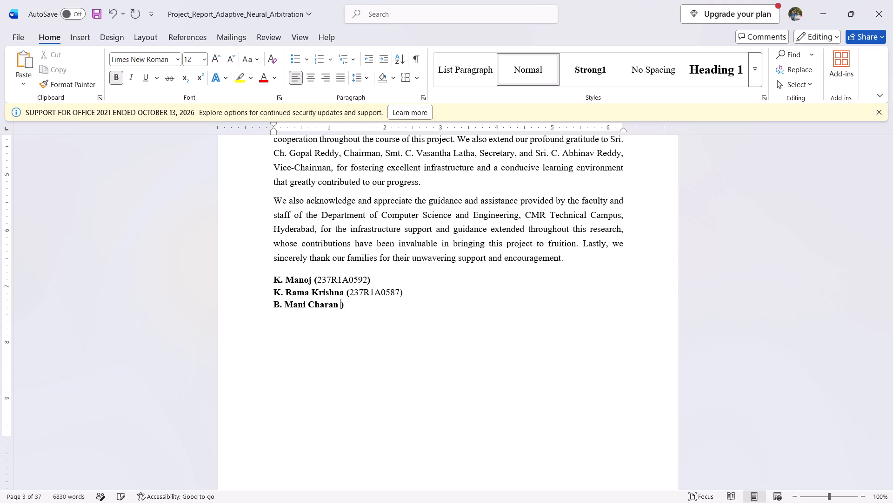
key("shift+parenleft")
key("ctrl+v")
key("BackSpace")
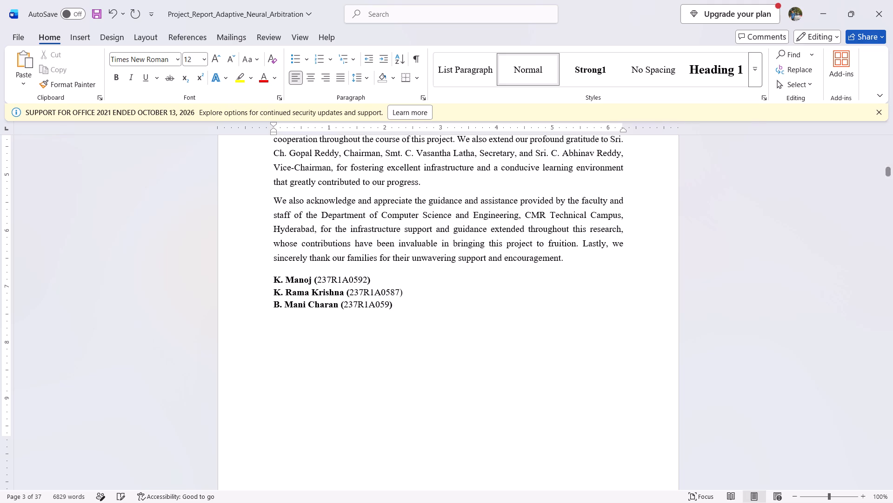
key("BackSpace")
type("75")
Right-align the three student name and roll number lines at the end of the Acknowledgements.
left_click_drag(271, 282, 400, 320)
left_click(327, 79)
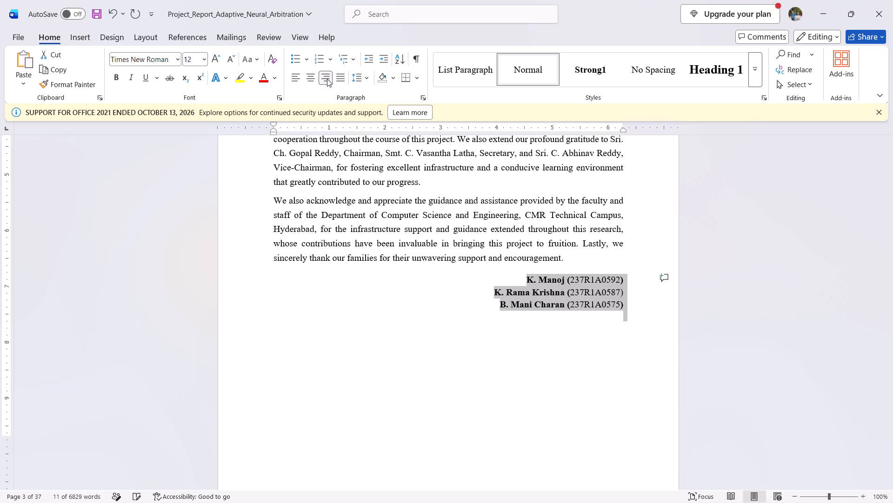
left_click(417, 340)
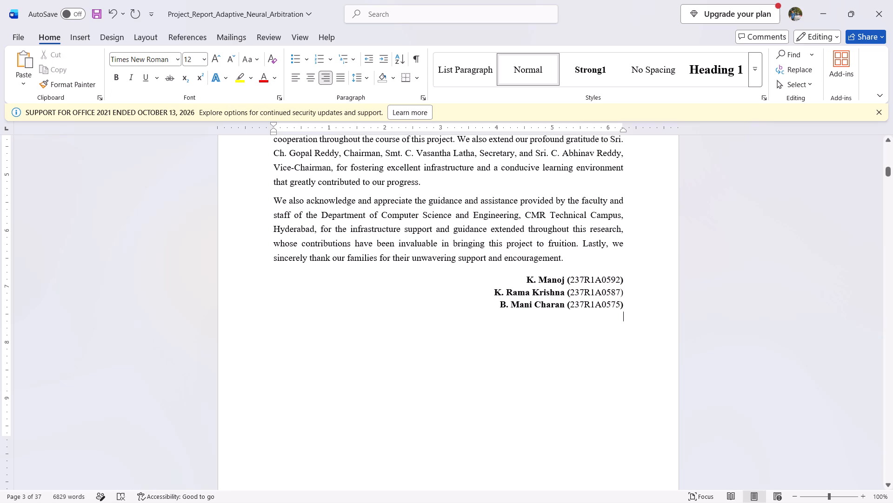
Change the first student's line to centred and pad it with leading spaces until its start roughly lines up with the second student's line.
left_click(527, 278)
key("BackSpace")
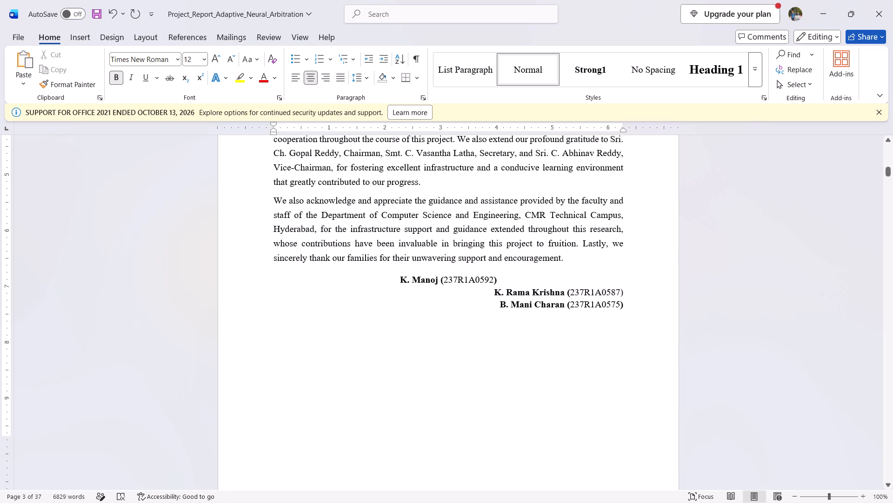
key("space")
key("space")
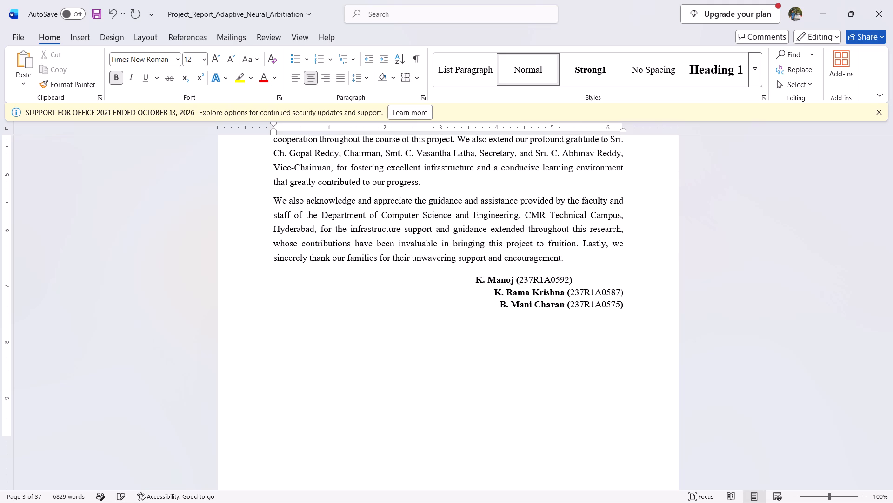
key("space")
key("space")
key("space")
key("space")
key("space")
key("space")
key("space")
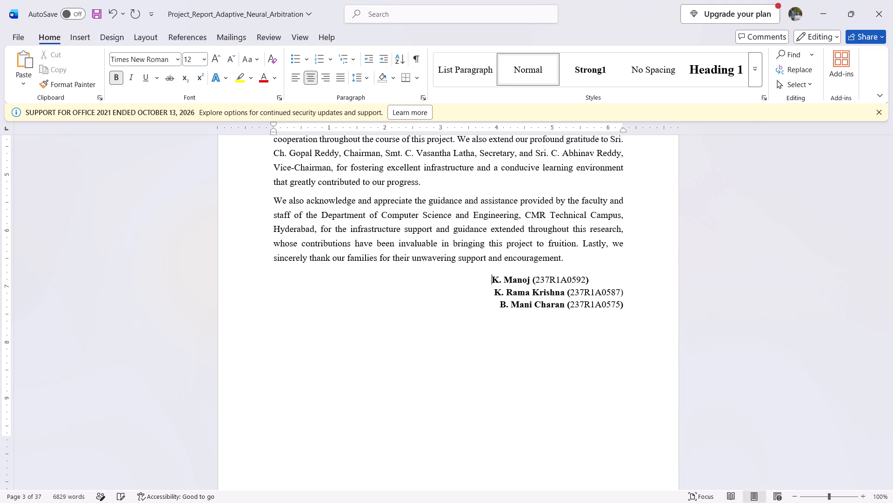
key("space")
key("space")
key("space")
key("space")
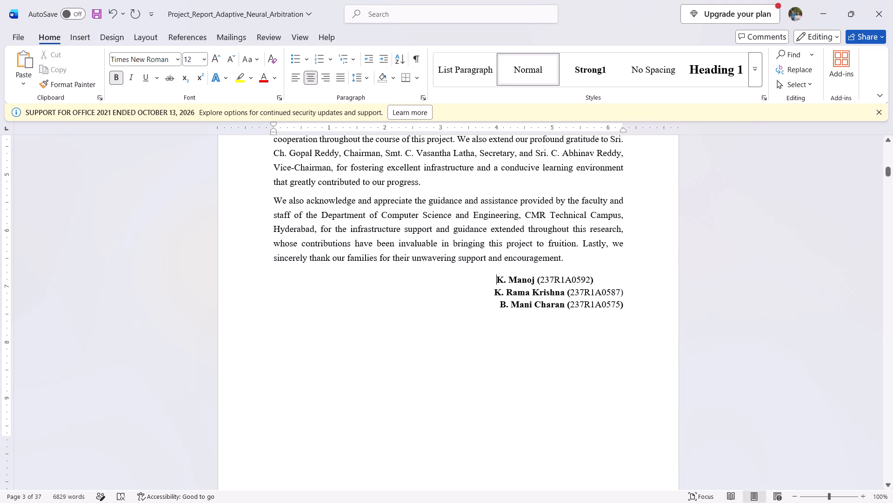
Insert six leading spaces before the second student's name in the right-aligned Acknowledgements list.
left_click(493, 294)
key("space")
key("space")
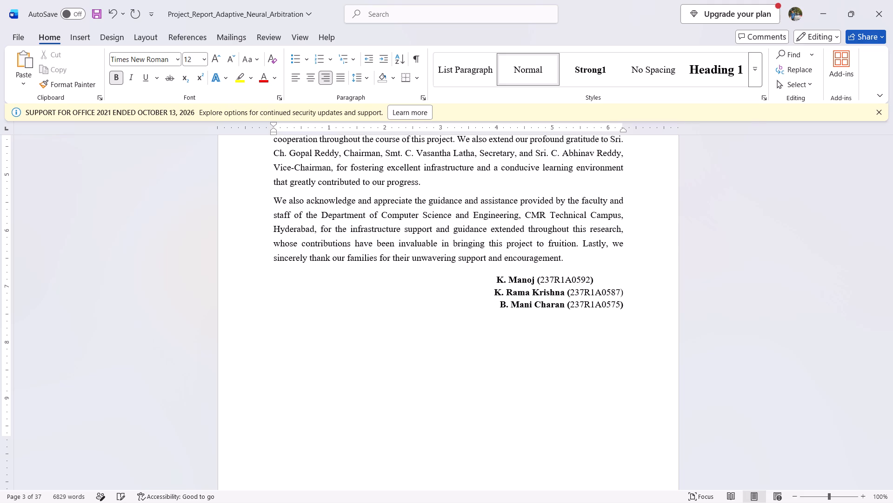
key("space")
key("space")
key("space")
key("space")
Change the third student's line to centred and pad it with leading spaces until its start lines up with the second student's line.
left_click(499, 308)
key("BackSpace")
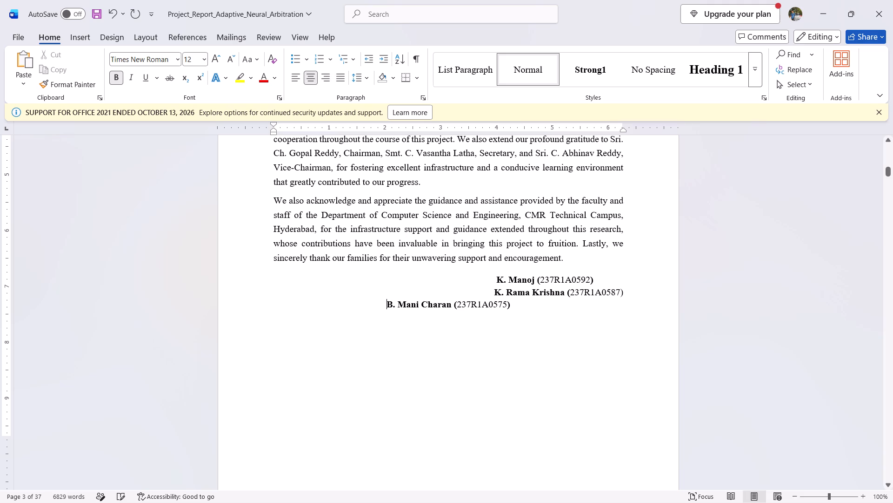
key("space")
key("space")
key("space")
key("space")
key("space")
key("space")
key("space")
key("space")
key("space")
key("space")
key("space")
key("space")
key("space")
key("space")
key("space")
key("space")
key("space")
key("space")
key("space")
key("space")
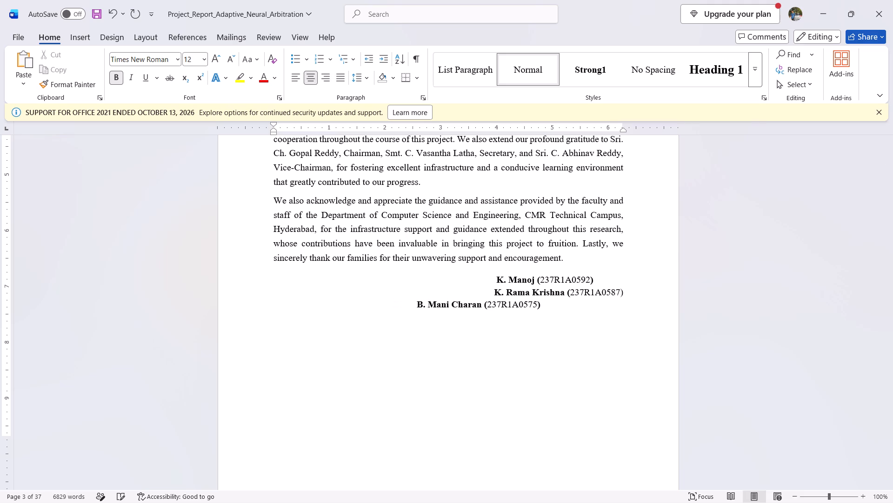
key("space")
key("space")
key("space")
key("space")
key("space")
key("space")
key("space")
key("space")
key("space")
key("space")
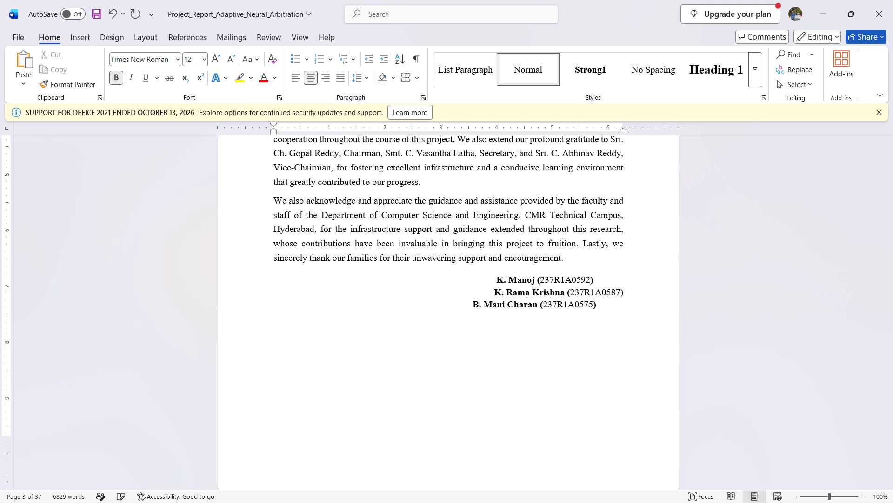
key("space")
key("space")
key("space")
key("space")
key("space")
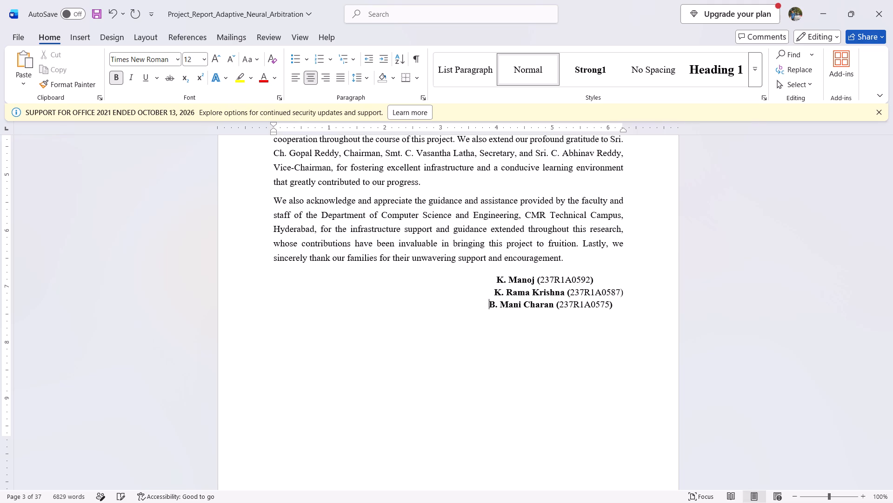
key("space")
key("space")
key("space")
key("space")
key("space")
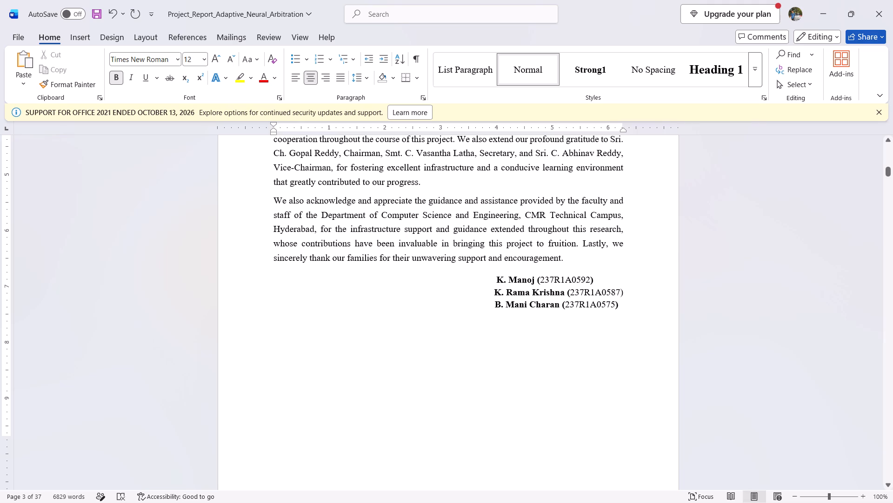
Remove one leading space before the first student's name to bring its start closer in line with the other two names.
left_click(498, 282)
key("BackSpace")
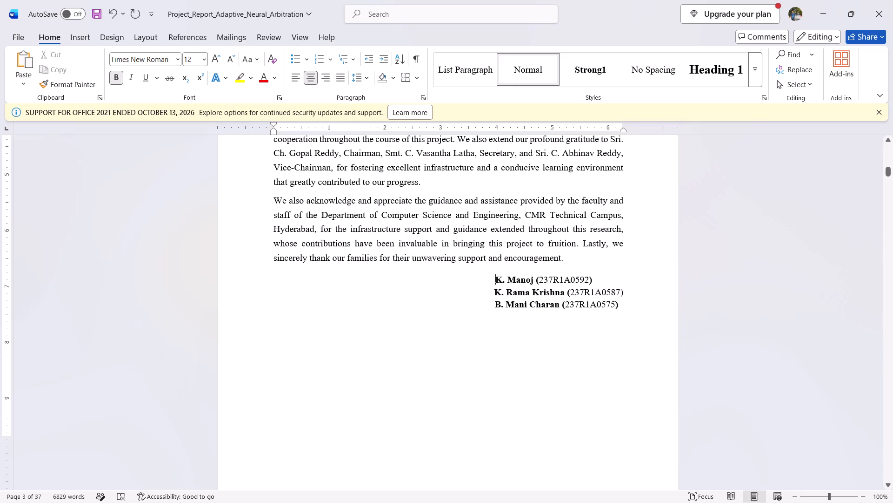
Review the Institute Vision and Mission page that follows the Acknowledgements, including the department vision and mission.
scroll(472, 392, "down", 1)
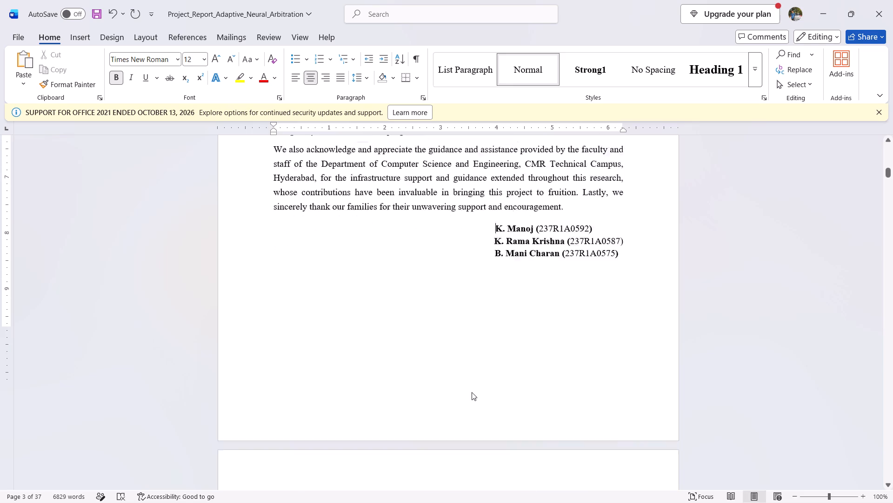
scroll(472, 392, "down", 4)
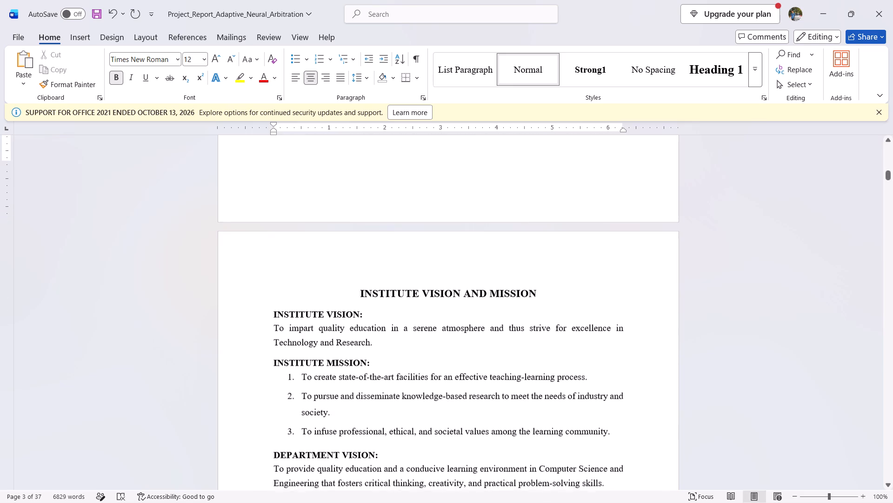
scroll(472, 392, "down", 2)
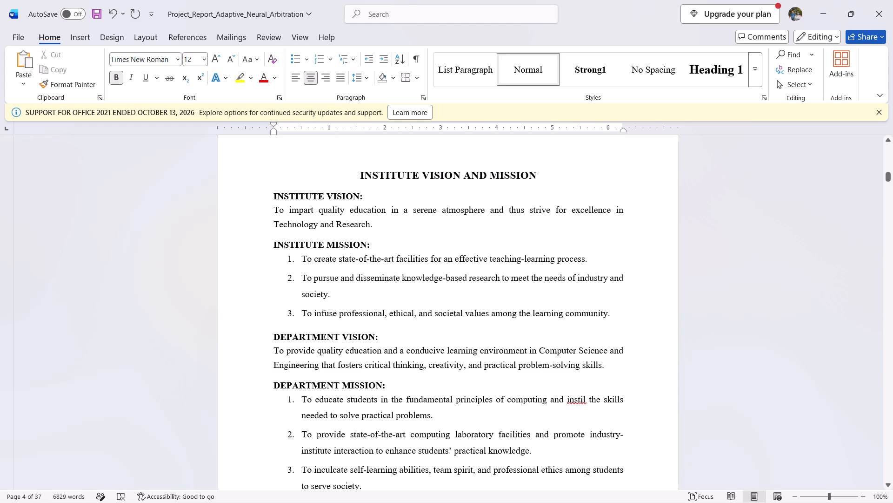
scroll(472, 392, "down", 2)
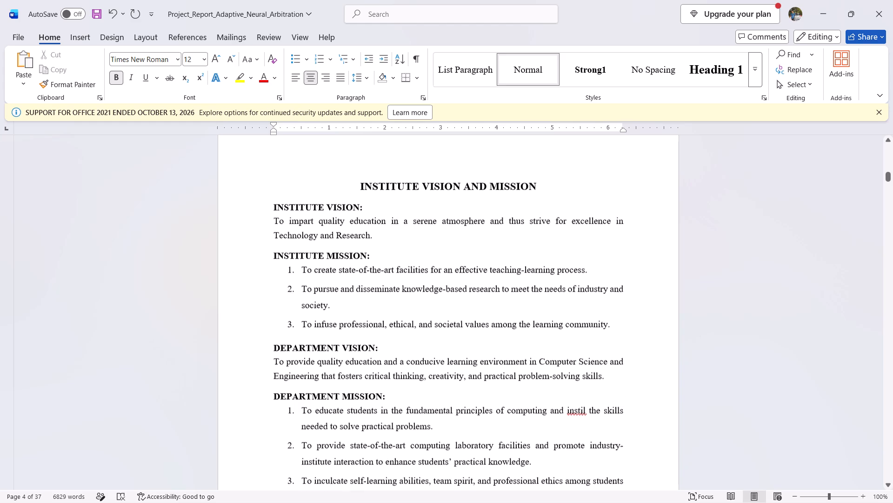
scroll(472, 392, "down", 2)
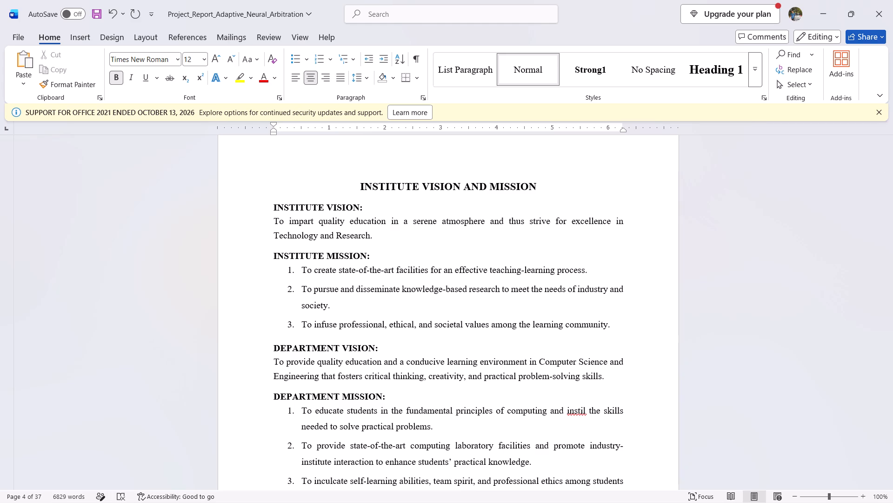
scroll(472, 392, "down", 1)
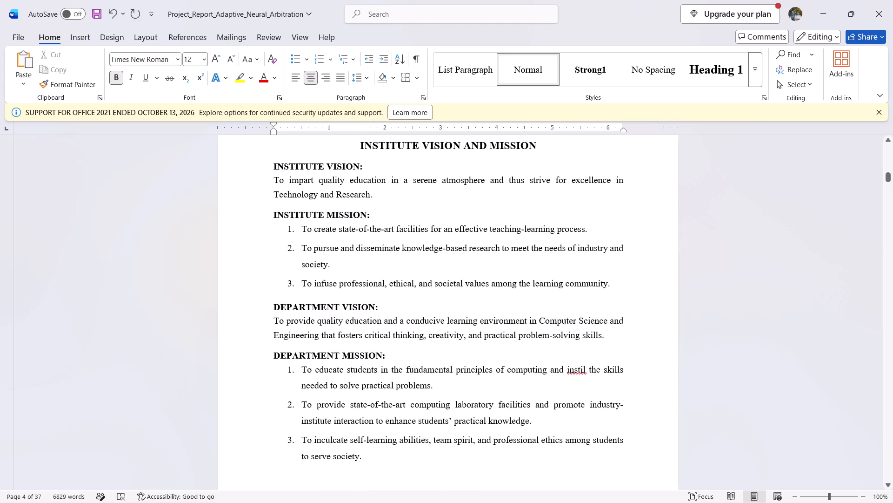
scroll(472, 392, "down", 1)
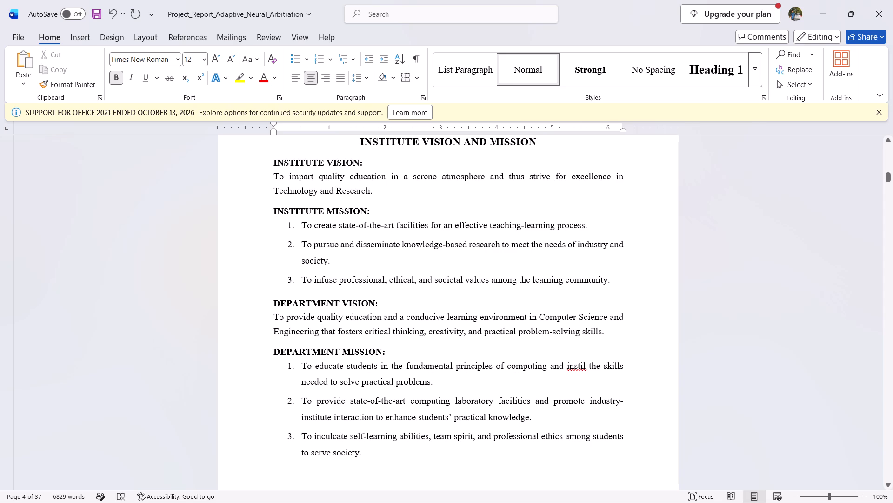
scroll(472, 392, "down", 1)
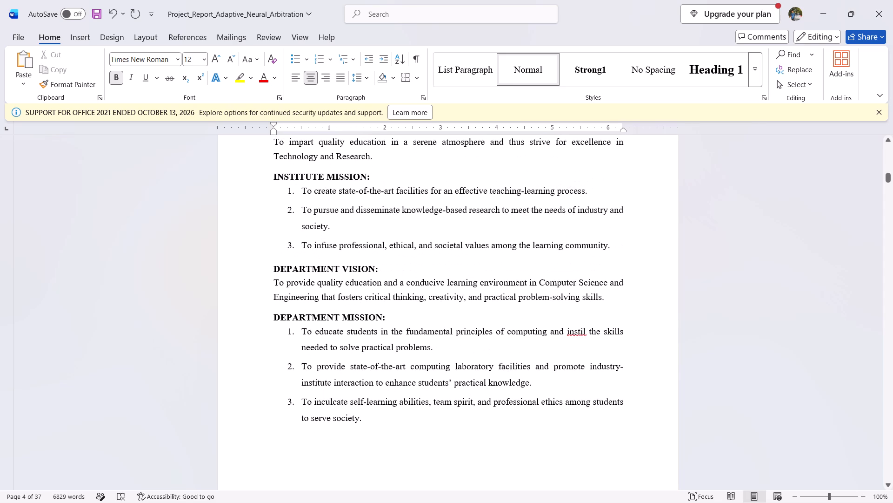
Review the Abstract page that follows the Vision and Mission page, down to its keywords.
scroll(472, 392, "down", 2)
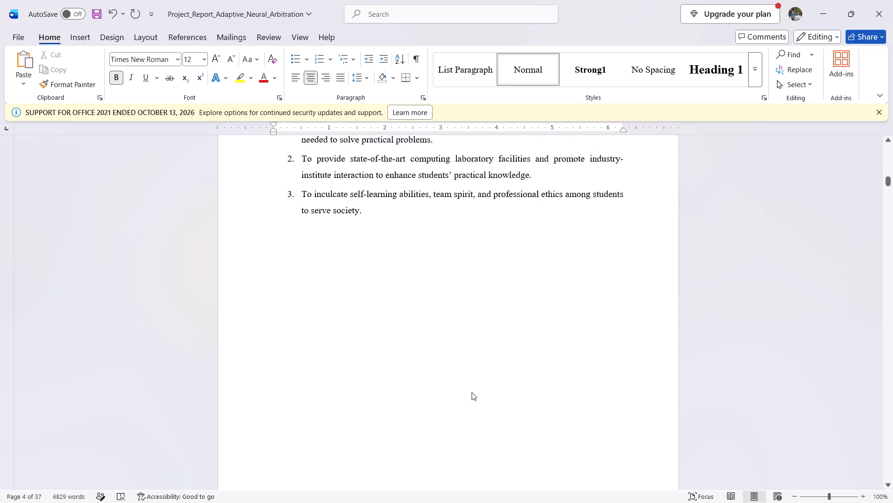
scroll(472, 392, "down", 4)
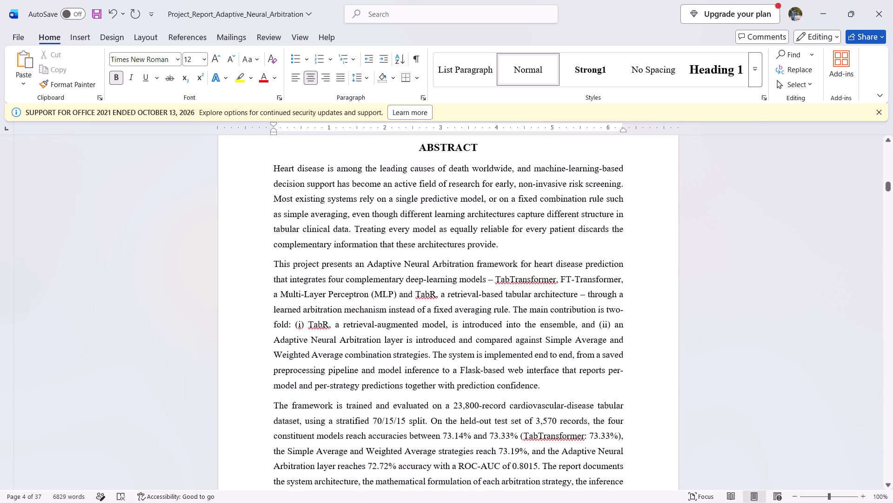
scroll(472, 392, "down", 3)
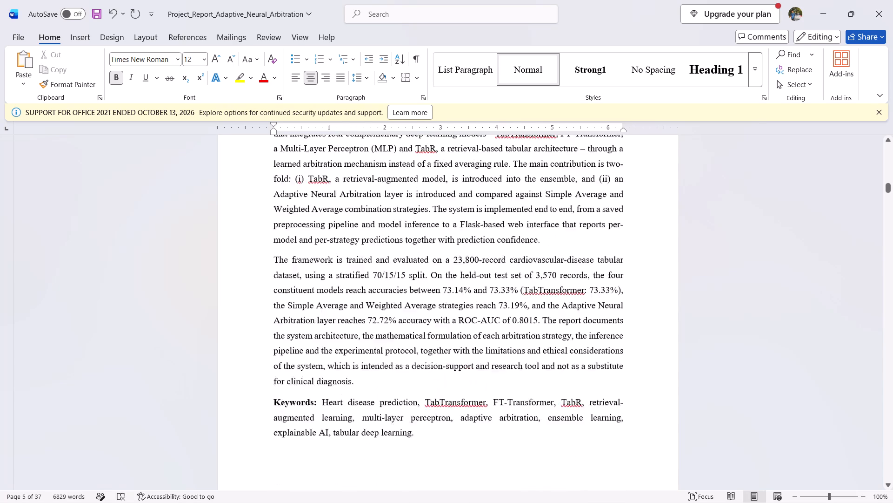
Check the List of Figures, List of Tables and Table of Contents pages of the report.
scroll(472, 392, "down", 3)
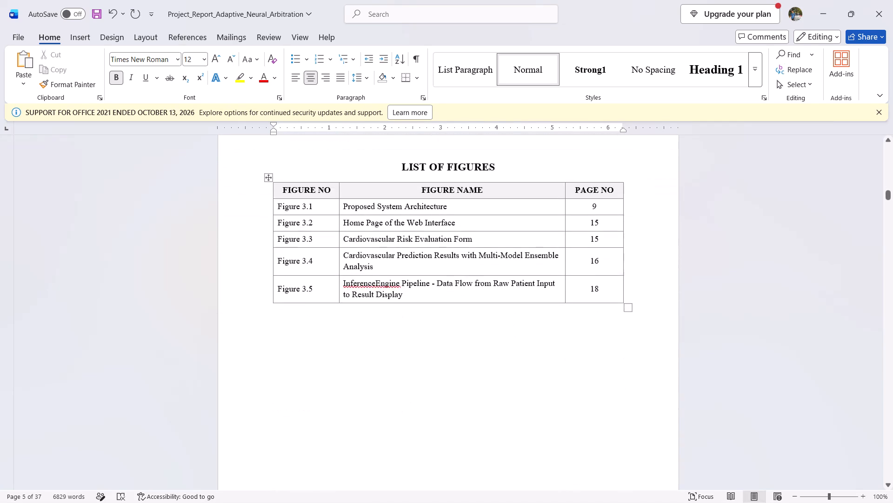
scroll(472, 392, "down", 5)
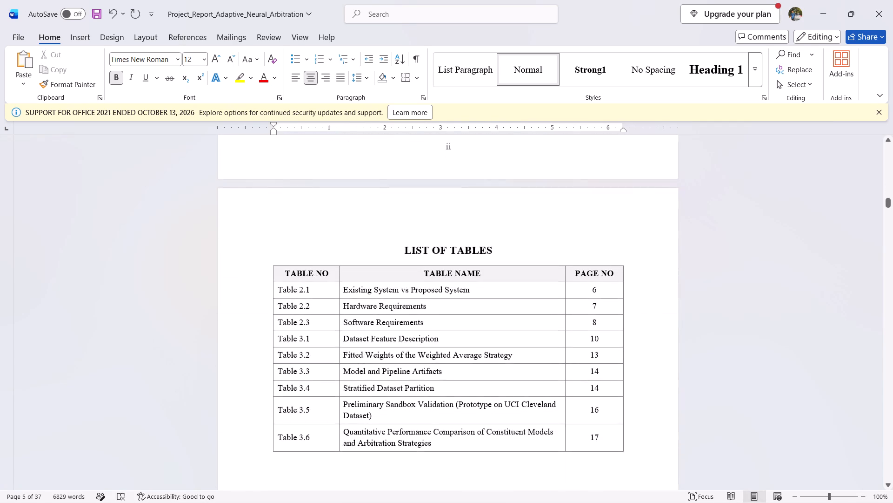
scroll(472, 392, "down", 5)
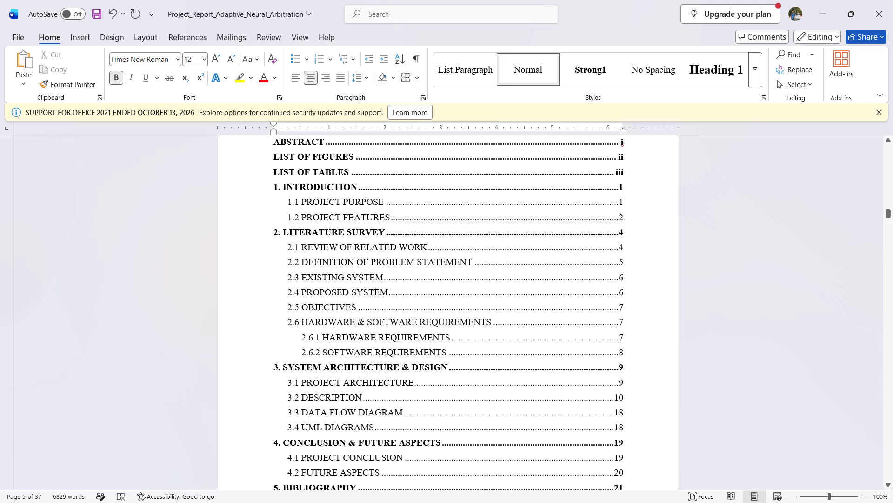
scroll(472, 392, "down", 4)
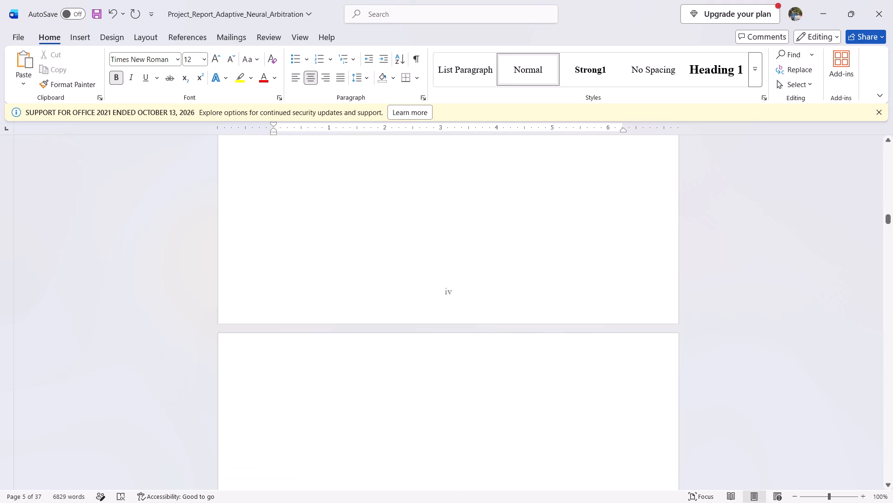
Review the Introduction chapter through the project features section, up to the start of the Literature Survey chapter.
scroll(472, 392, "down", 6)
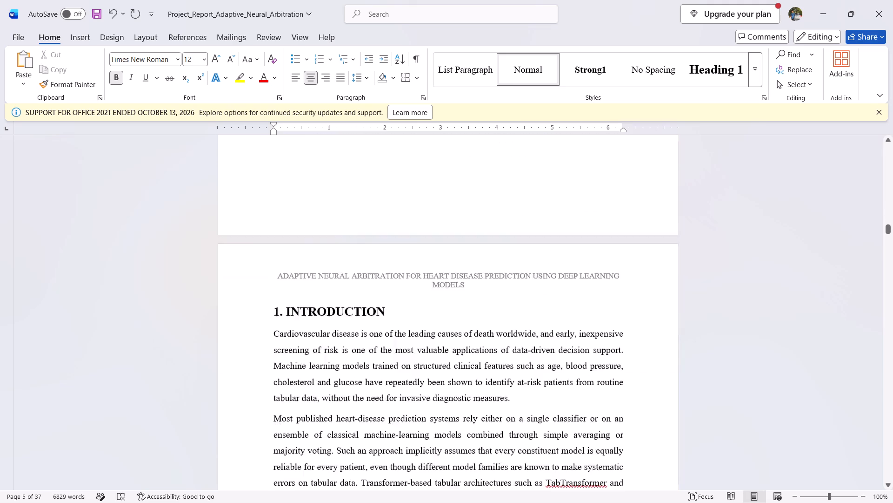
scroll(472, 392, "down", 5)
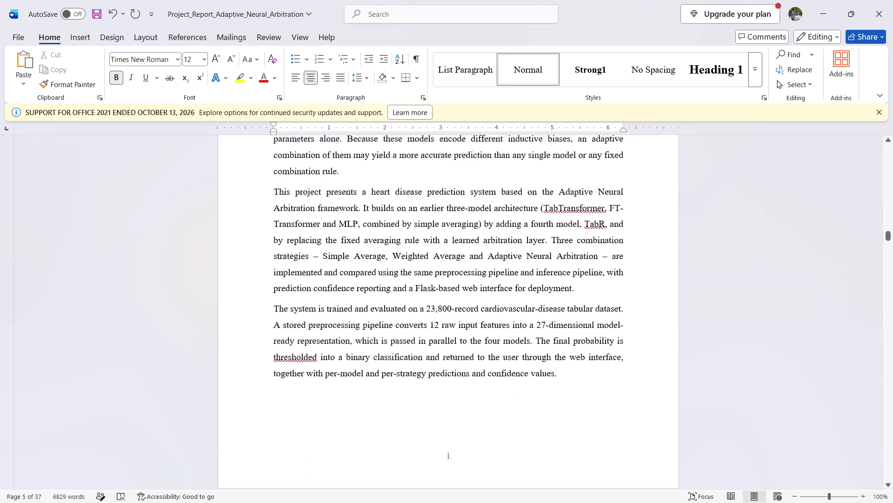
scroll(472, 392, "down", 7)
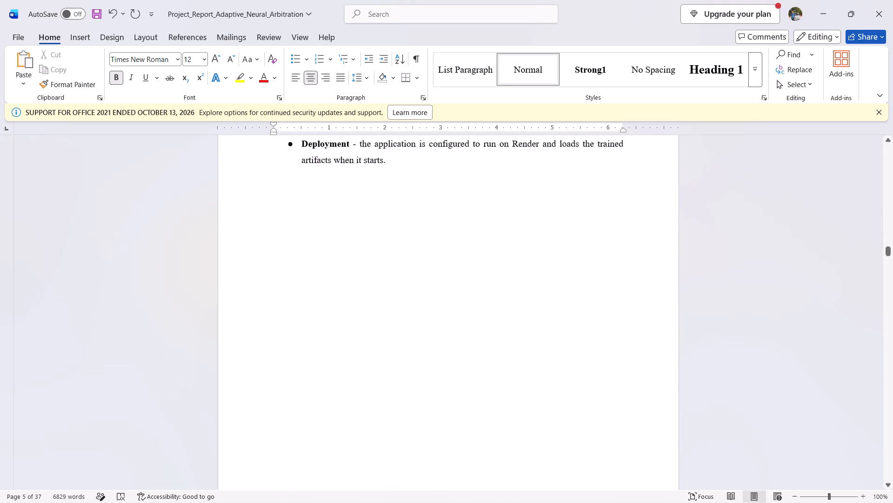
scroll(472, 392, "down", 5)
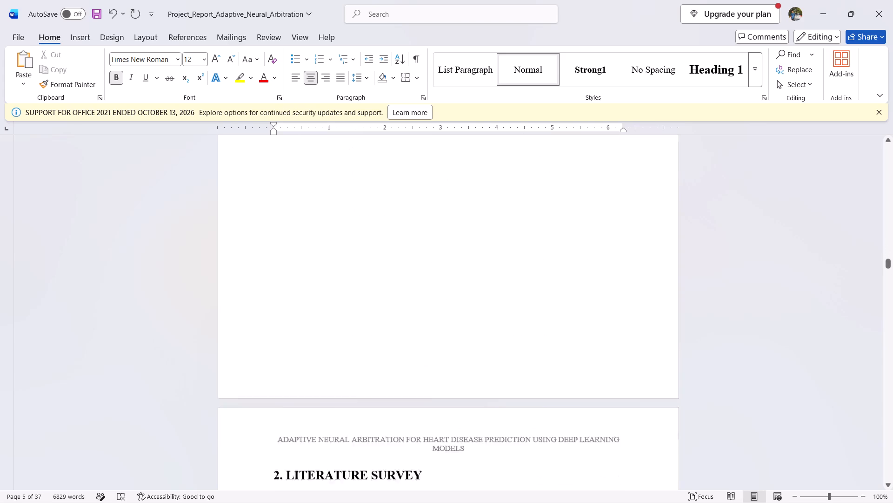
Review the Literature Survey chapter, checking the highlighted placeholders in the Hardware Requirements table and the software requirements section.
scroll(472, 392, "down", 6)
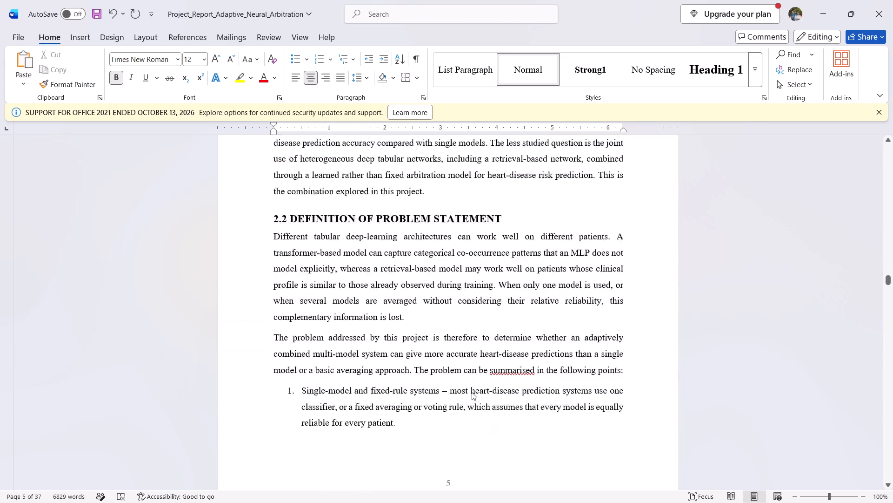
scroll(472, 392, "down", 7)
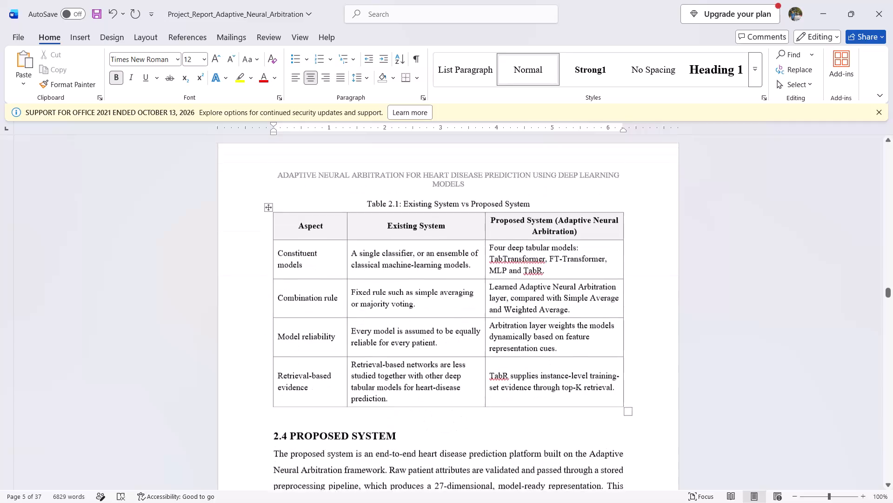
scroll(472, 392, "down", 10)
scroll(472, 392, "up", 1)
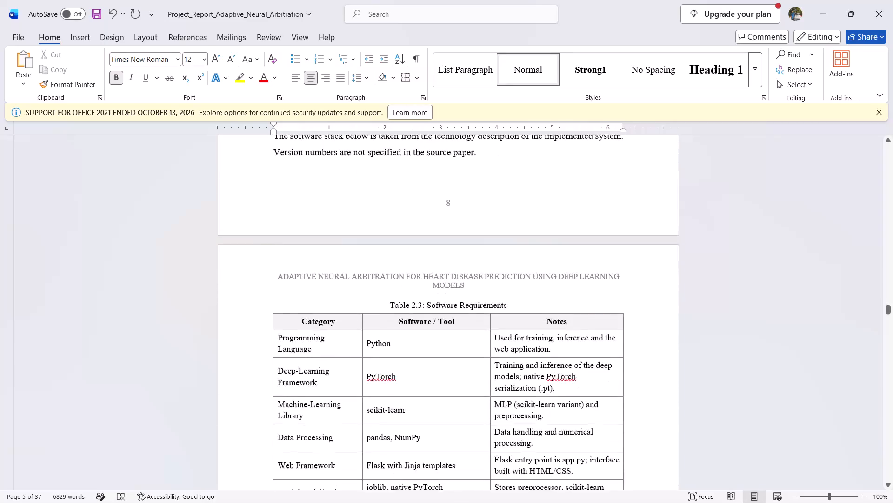
scroll(472, 392, "up", 1)
scroll(472, 392, "down", 1)
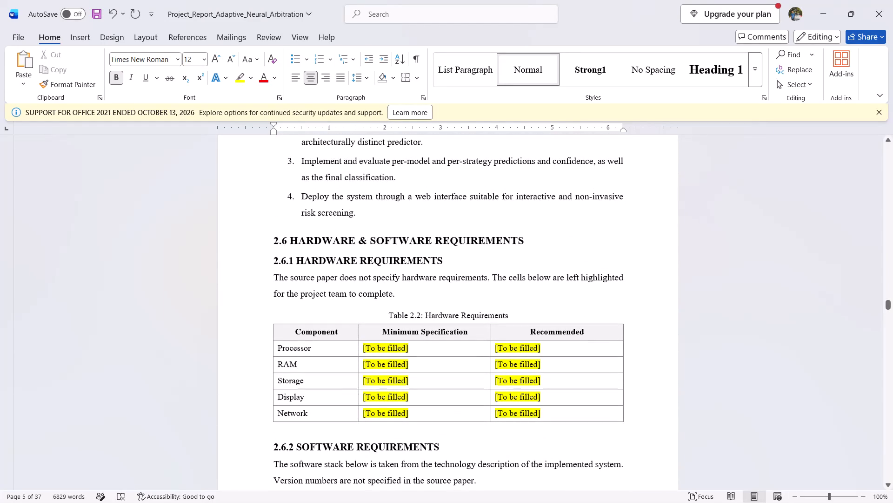
scroll(400, 370, "down", 1)
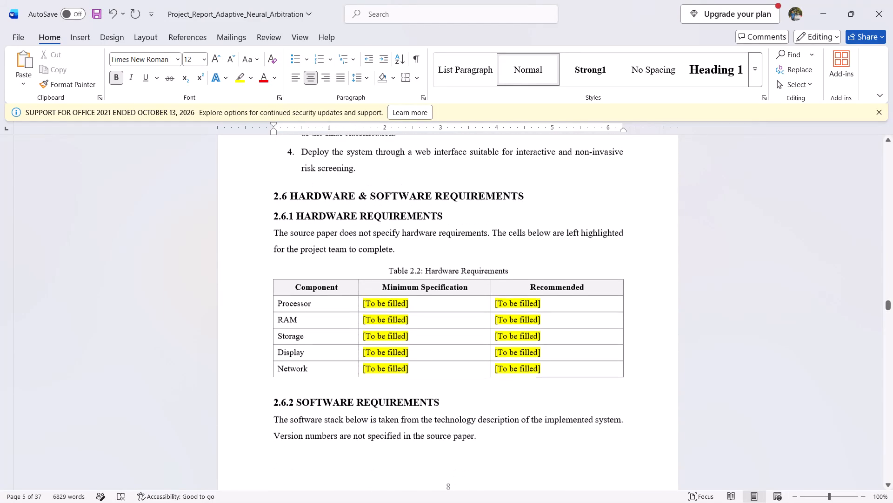
scroll(400, 370, "down", 1)
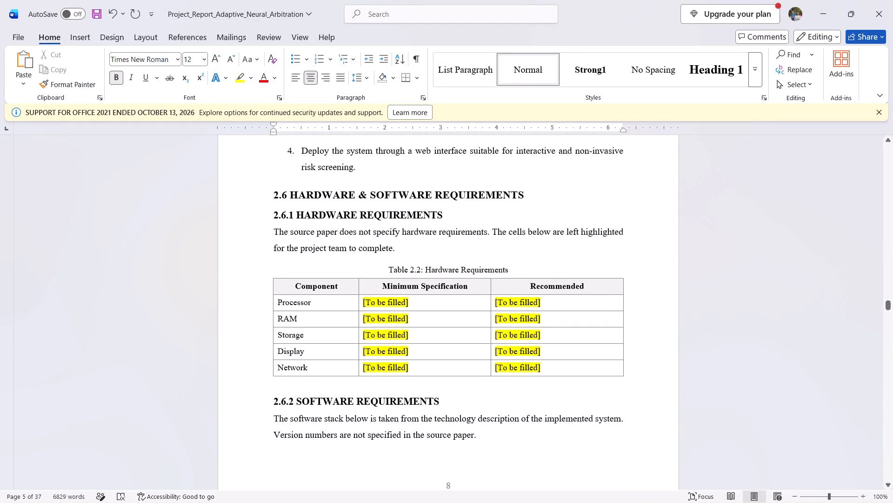
scroll(400, 370, "down", 1)
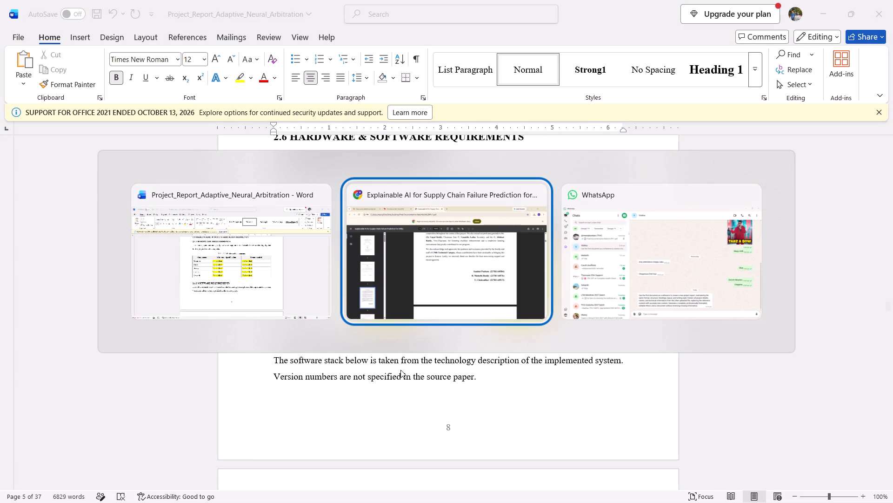
Skim the System Architecture & Design chapter and the remaining pages through to the bibliography.
scroll(400, 370, "down", 20)
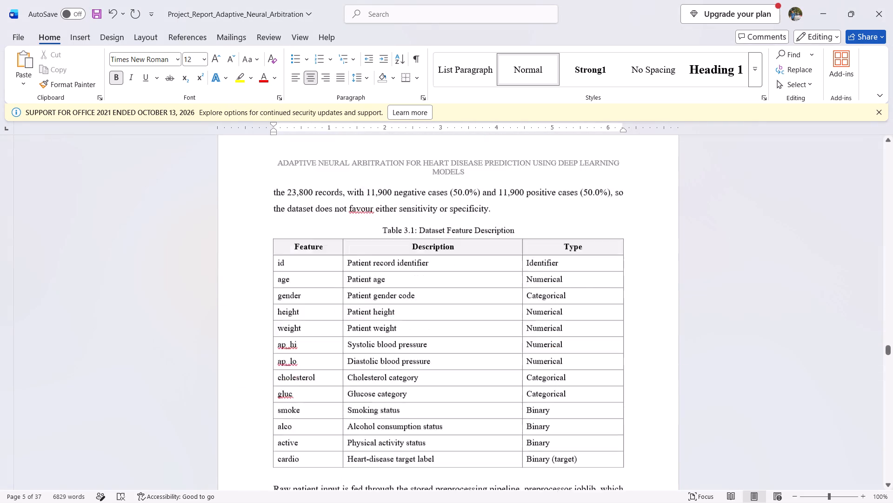
scroll(400, 370, "down", 17)
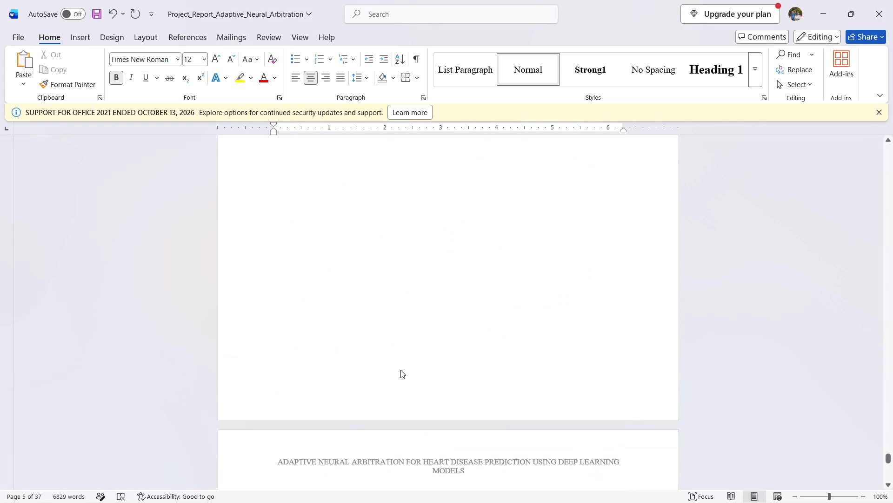
scroll(400, 370, "down", 16)
scroll(400, 370, "up", 4)
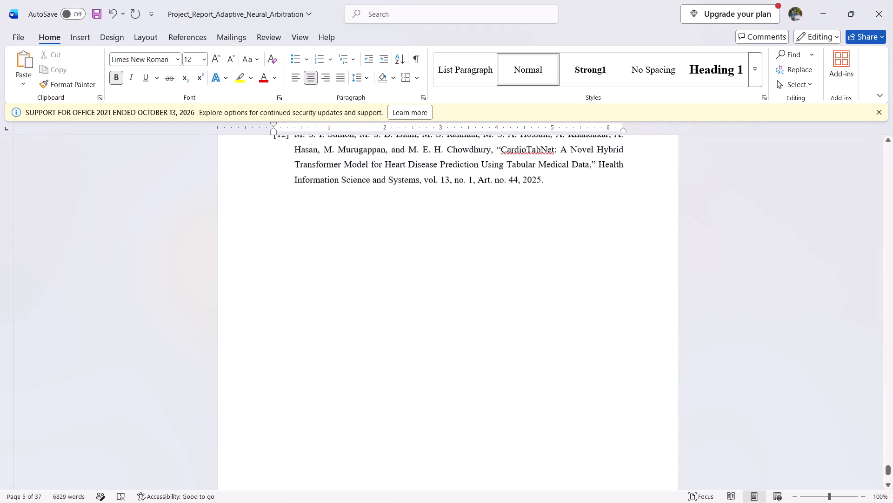
scroll(400, 370, "up", 20)
scroll(400, 370, "up", 8)
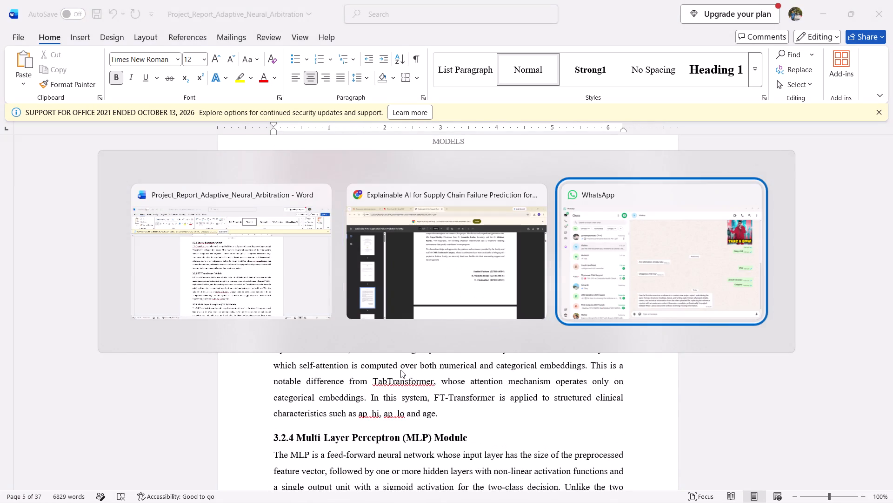
Switch to the reference PDF in Chrome and examine its final bibliography page and the earlier diagram pages for comparison.
scroll(400, 370, "down", 20)
scroll(400, 370, "down", 6)
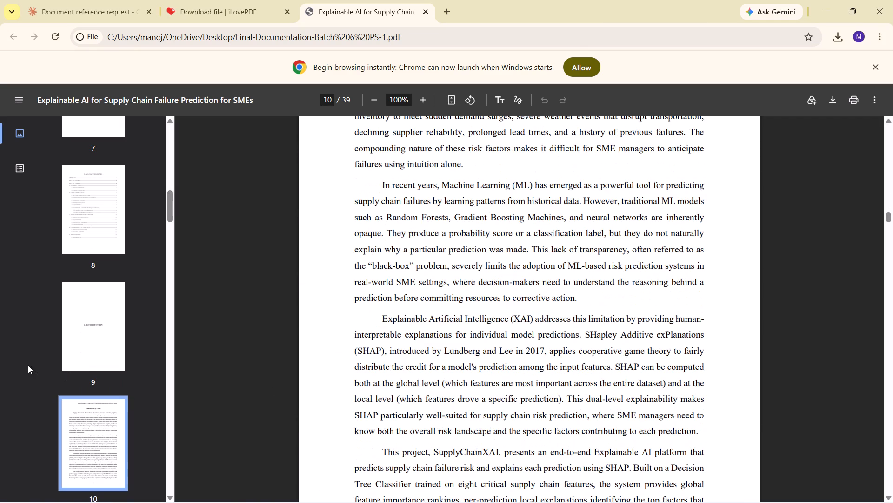
scroll(74, 432, "down", 16)
scroll(74, 432, "down", 11)
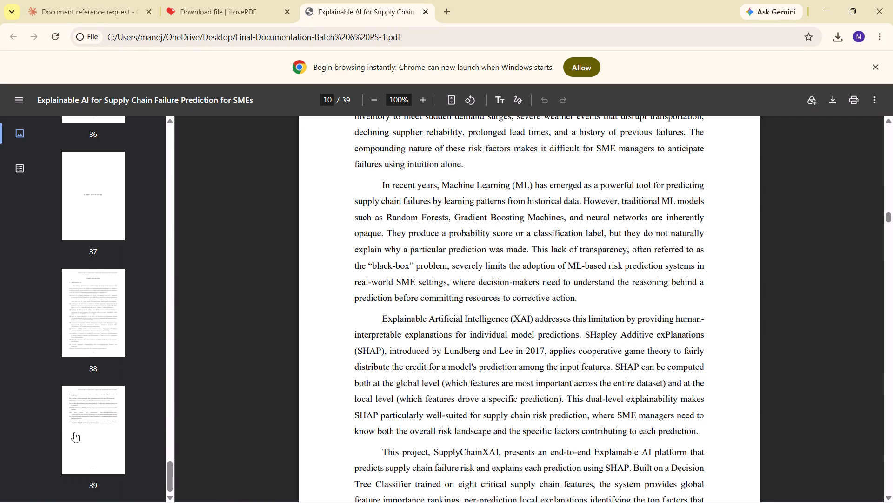
left_click(96, 439)
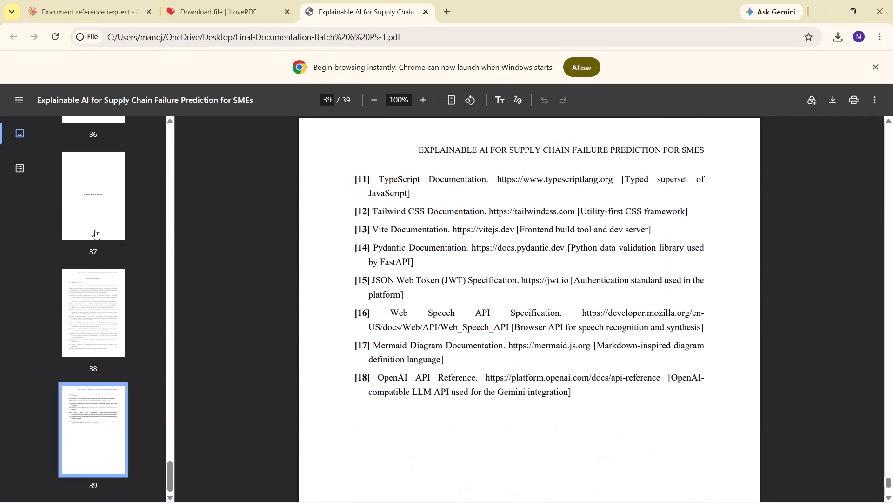
scroll(99, 221, "up", 7)
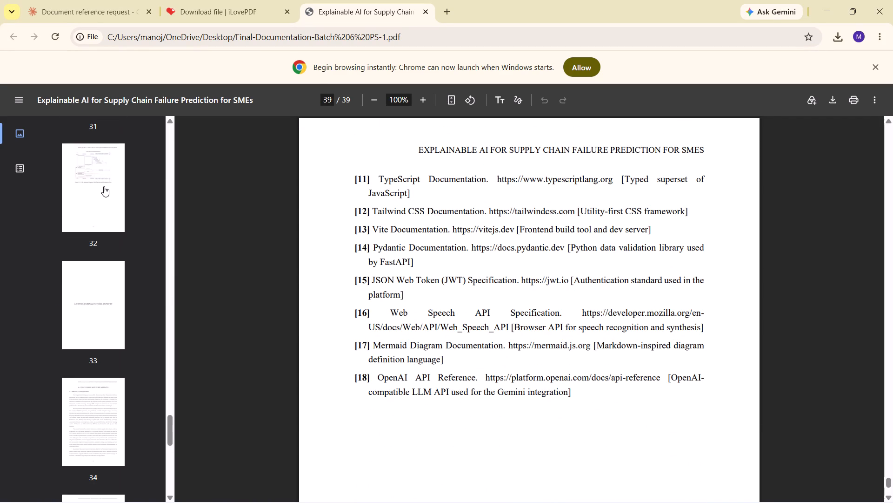
scroll(104, 186, "up", 2)
left_click(104, 186)
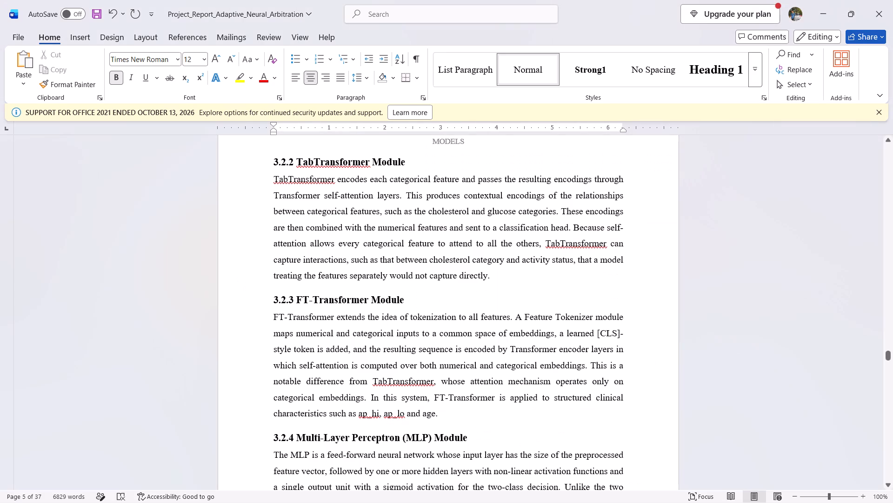
Switch back to the Word report and look through the pages from the TabTransformer module section to the document's end.
scroll(222, 350, "down", 19)
scroll(222, 350, "down", 13)
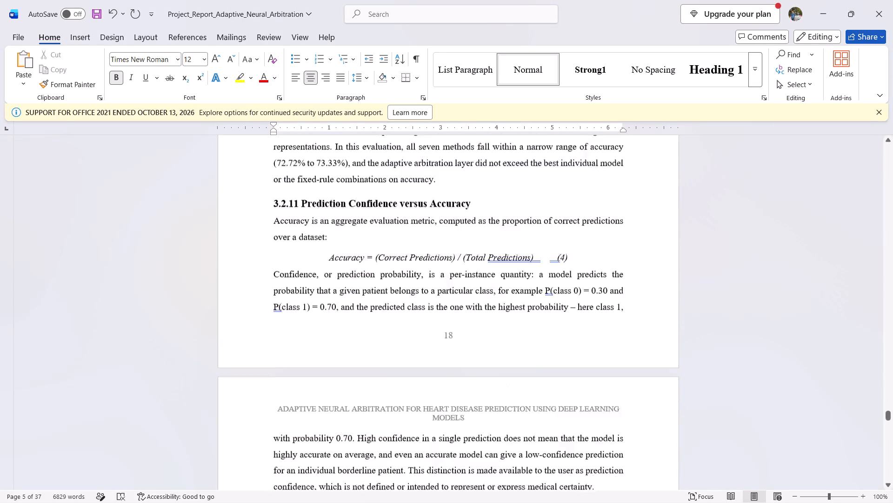
scroll(222, 350, "down", 16)
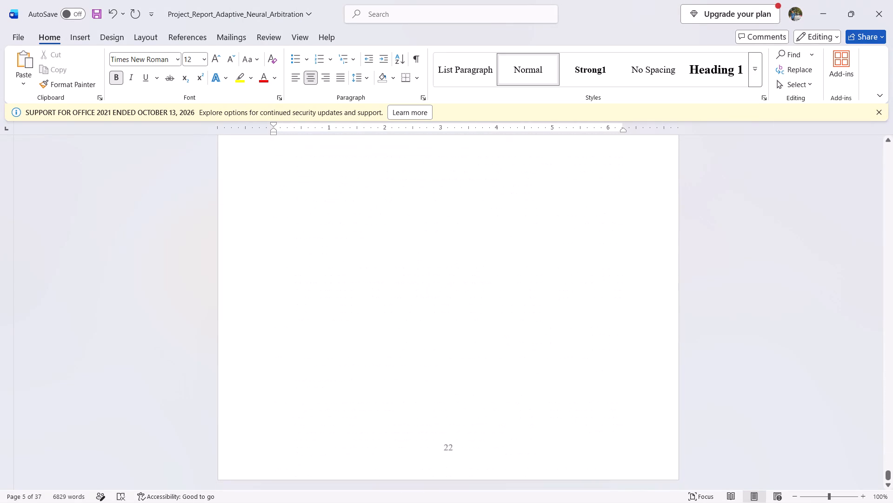
Go back from the end of the report to section 3.4 UML Diagrams and examine its highlighted placeholder and the preceding pages.
scroll(222, 350, "up", 9)
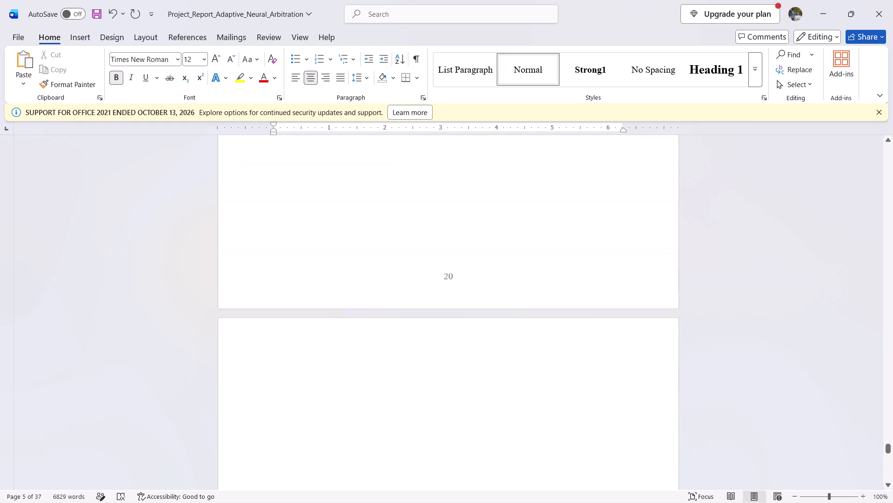
scroll(222, 350, "up", 14)
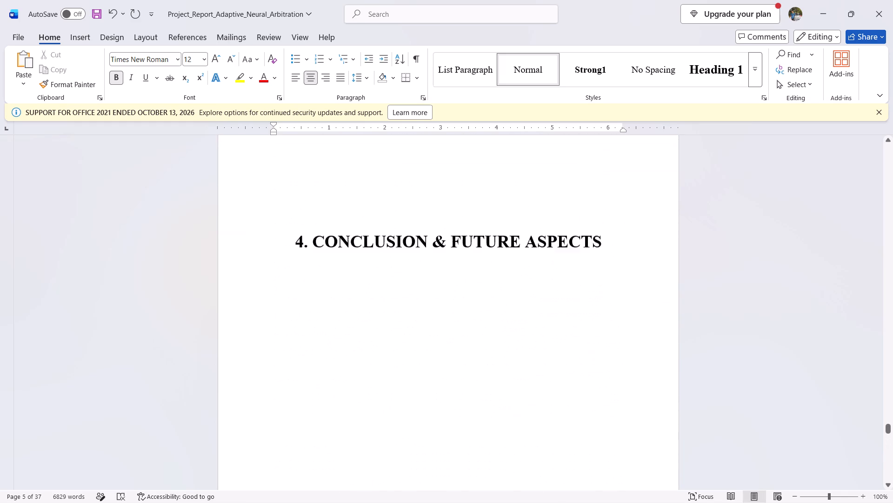
scroll(222, 350, "down", 2)
scroll(222, 350, "up", 6)
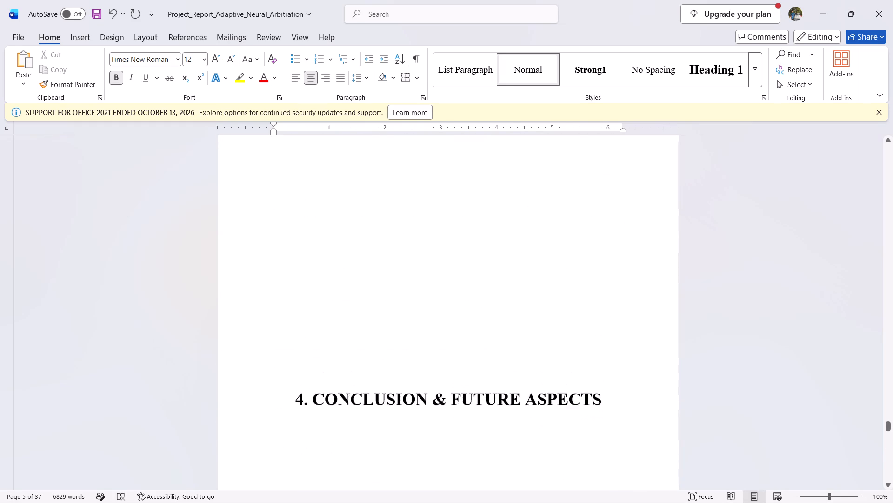
scroll(222, 350, "up", 2)
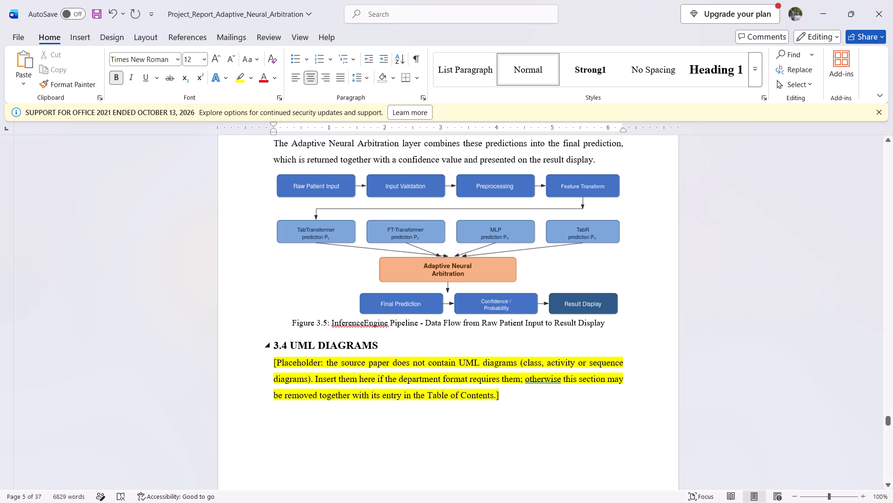
left_click(325, 438)
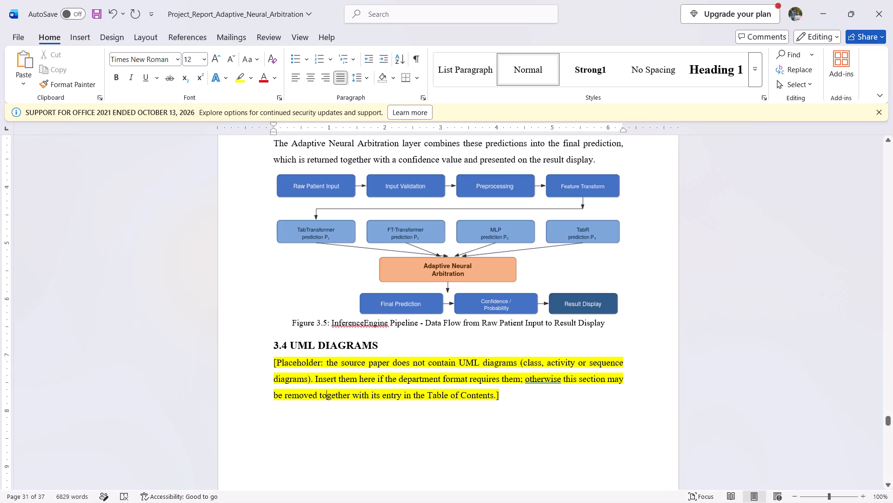
left_click(319, 363)
scroll(361, 336, "up", 2)
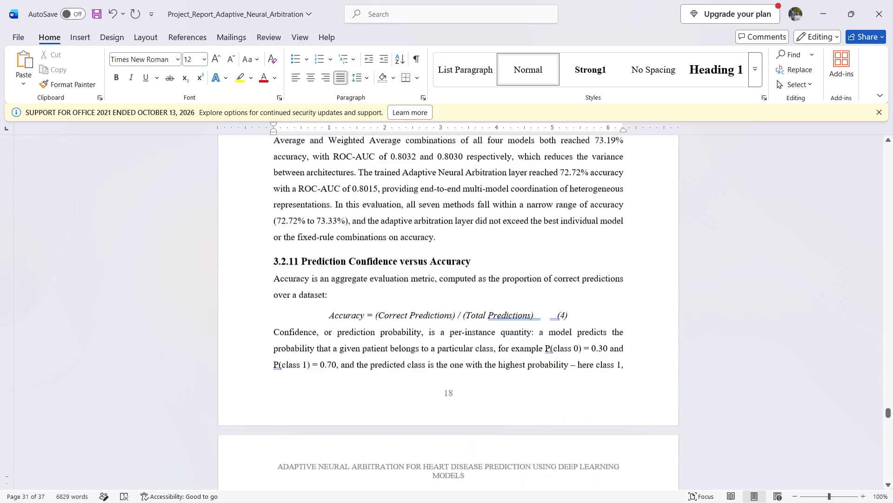
Look back through the report from section 3.2.11 to the hardware requirements table in section 2.6.1, checking for unfilled placeholders.
scroll(361, 336, "up", 5)
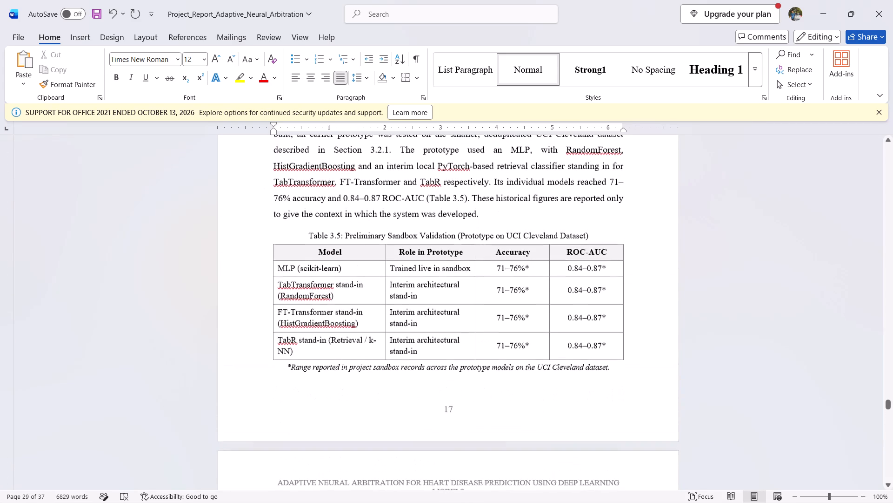
scroll(361, 336, "up", 5)
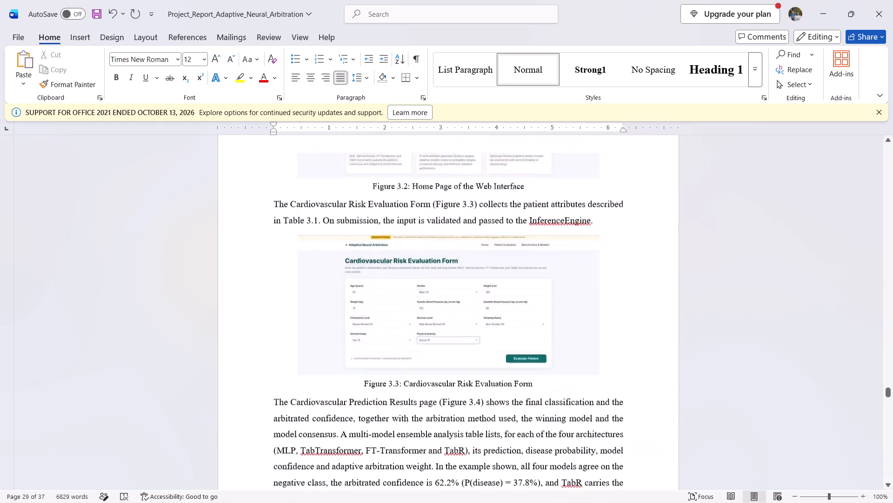
scroll(361, 336, "up", 4)
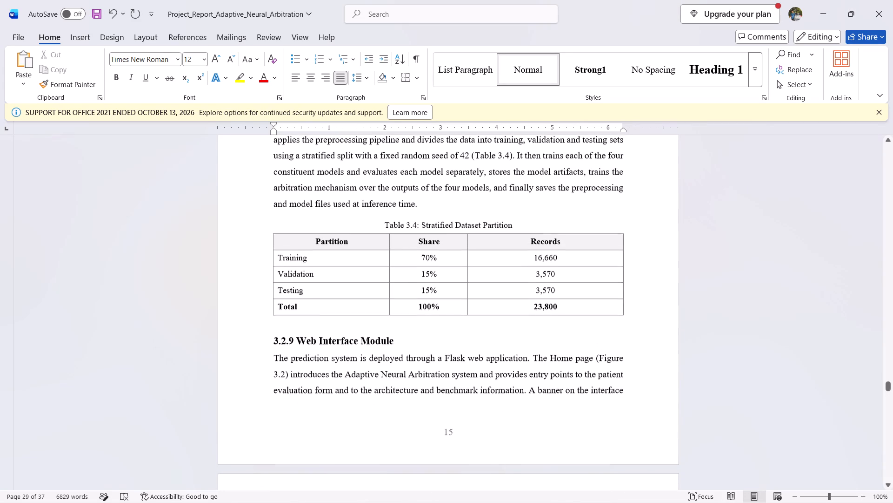
scroll(361, 336, "up", 3)
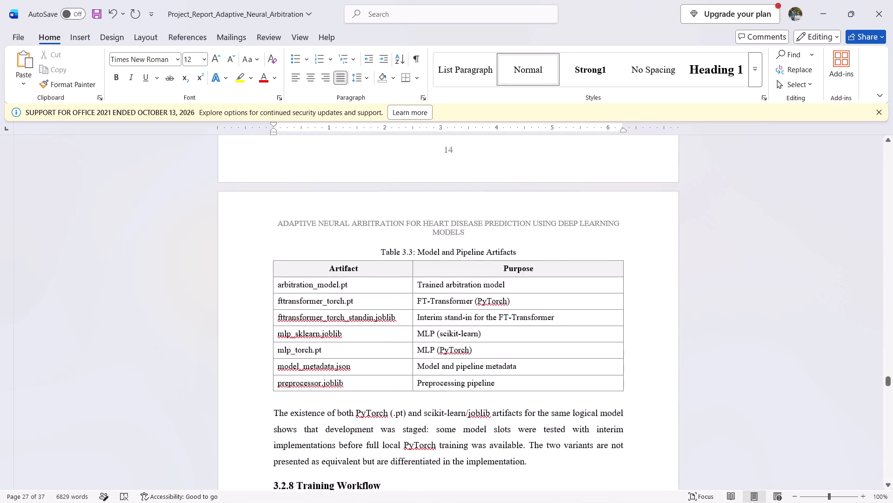
scroll(361, 336, "up", 10)
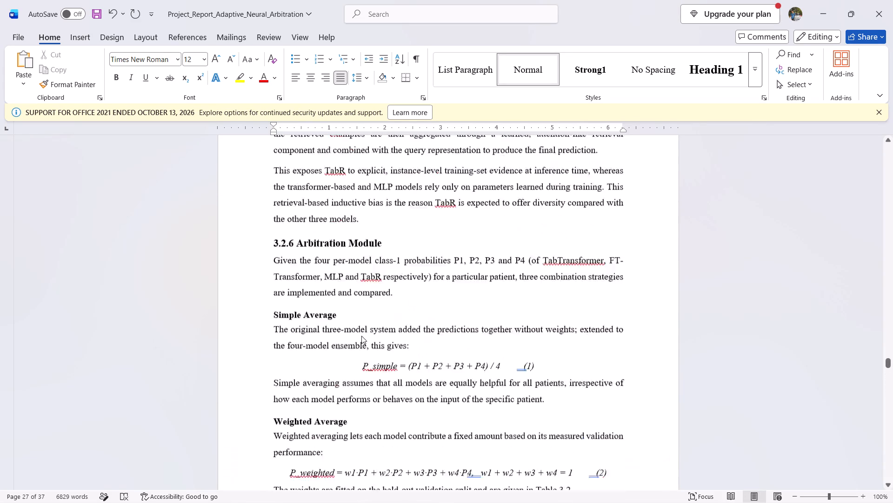
scroll(361, 336, "up", 14)
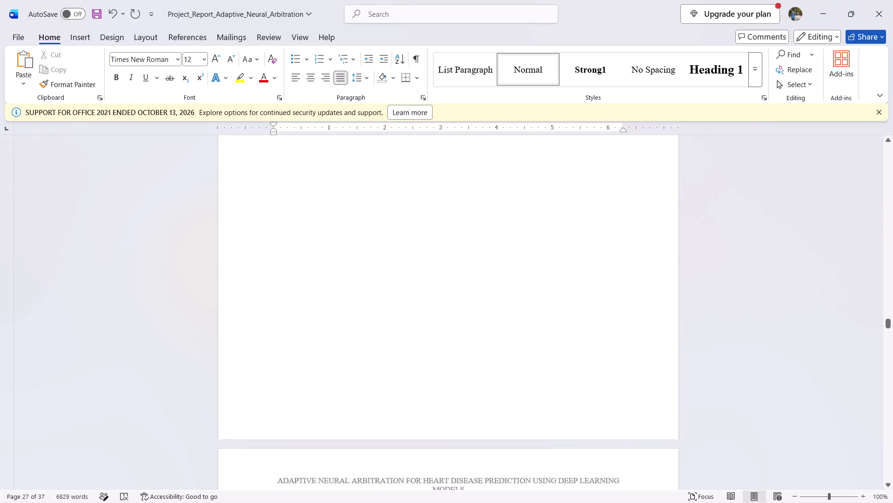
scroll(361, 336, "up", 8)
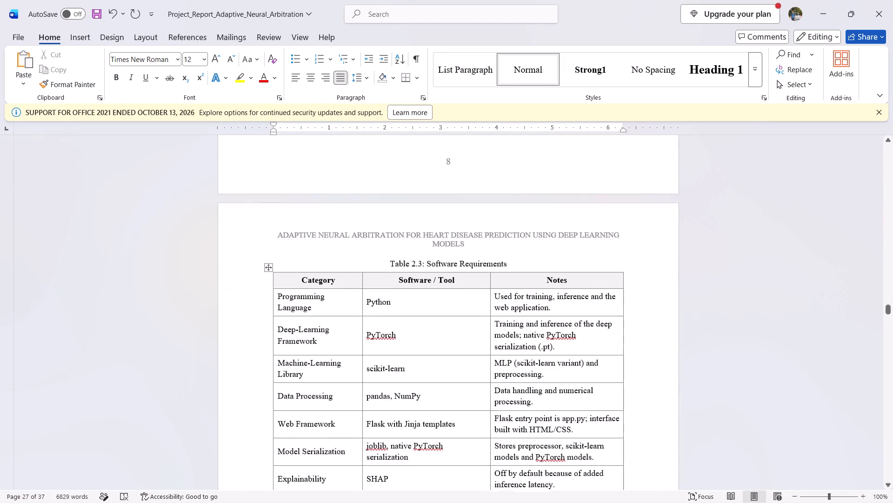
scroll(361, 336, "up", 3)
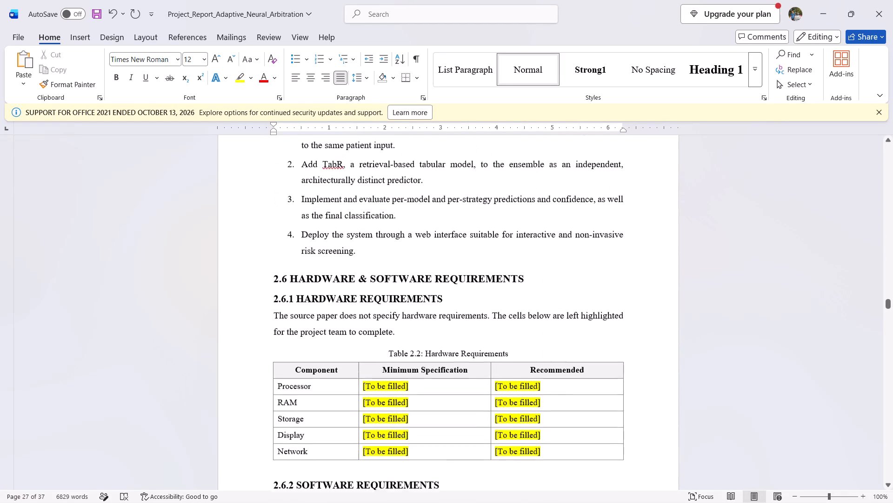
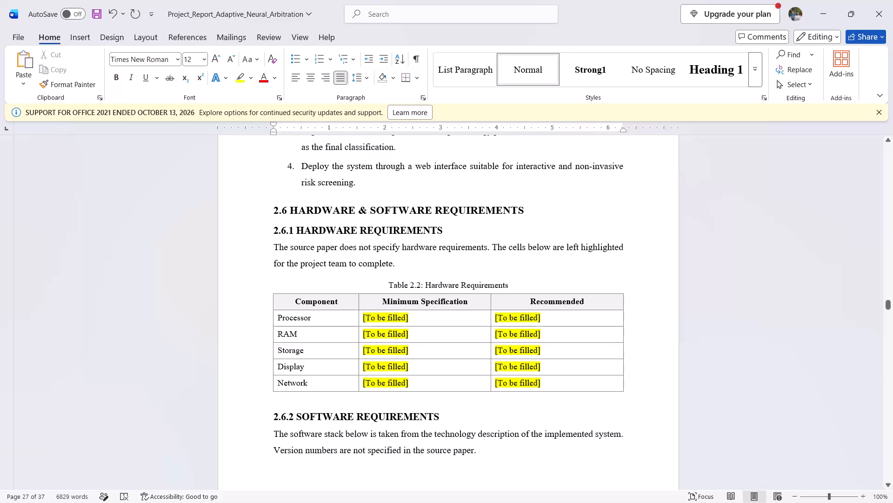
Examine the unfilled hardware requirements table in section 2.6.1 and the software requirements section that follows it.
scroll(433, 280, "down", 1)
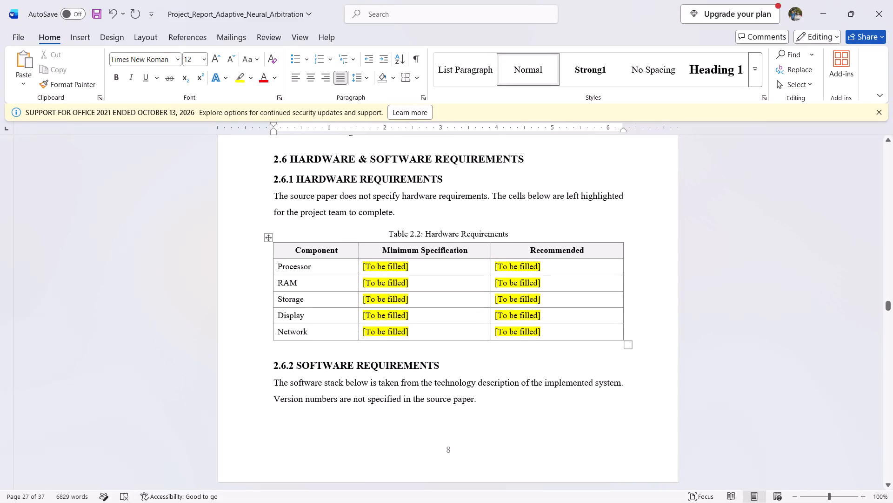
scroll(433, 280, "down", 1)
scroll(433, 280, "up", 1)
scroll(433, 280, "down", 1)
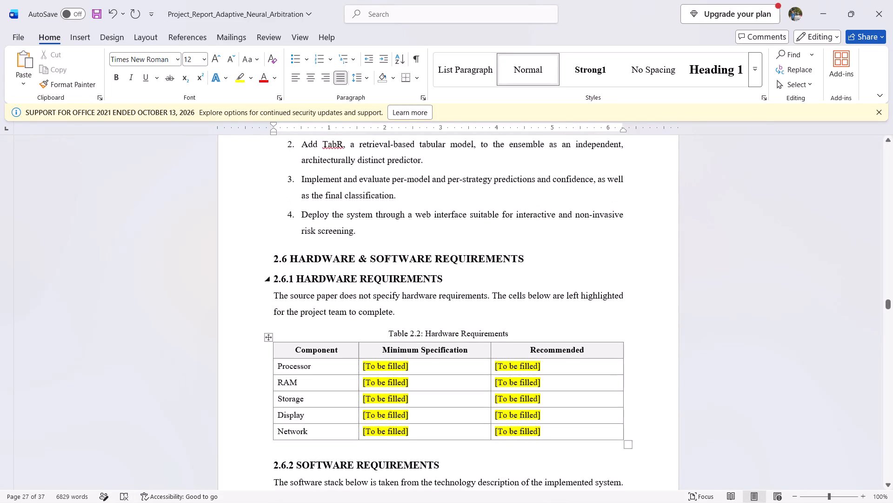
scroll(433, 280, "down", 3)
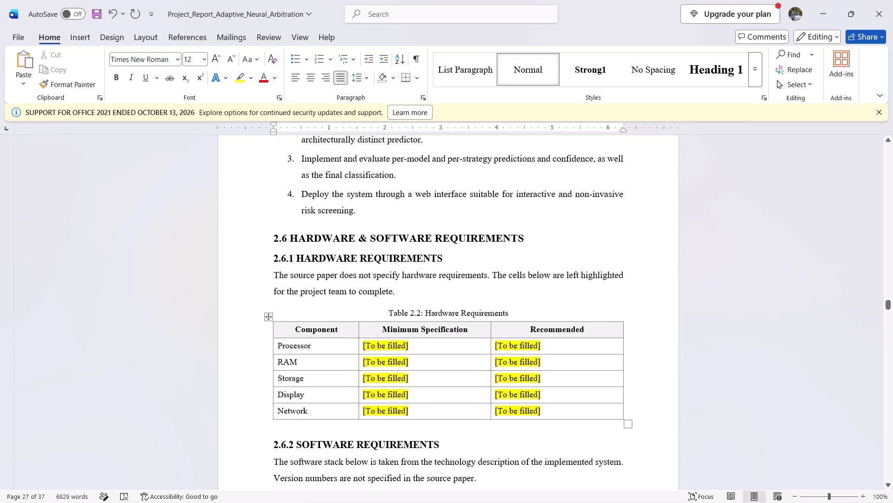
scroll(433, 280, "down", 1)
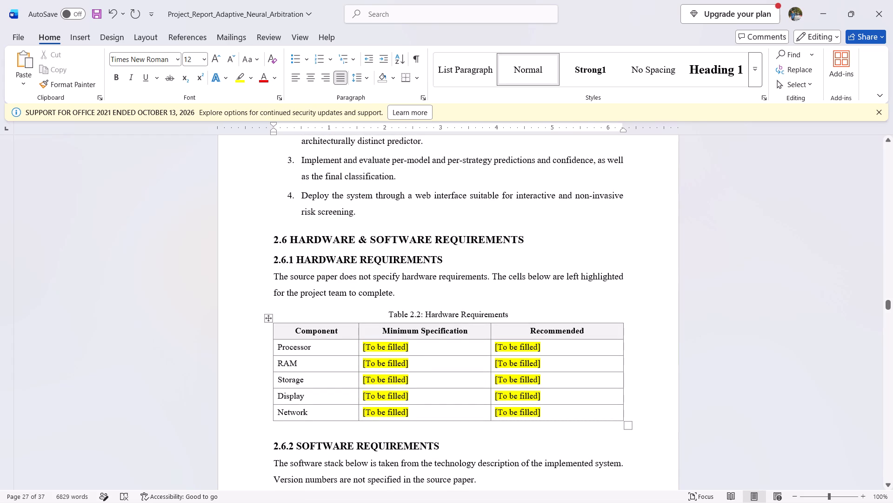
scroll(420, 413, "down", 2)
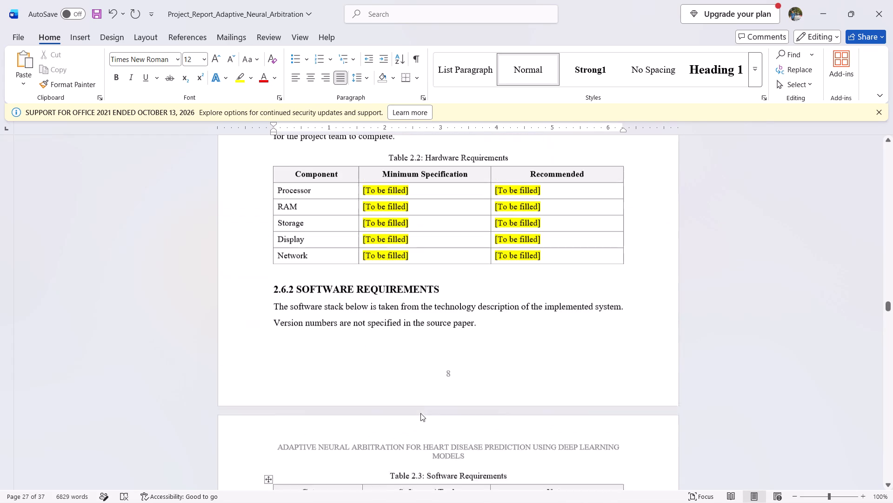
scroll(420, 413, "down", 1)
Look back through the report from section 2.6 past the proposed system section to page 3, and check the references and last page.
scroll(420, 413, "up", 5)
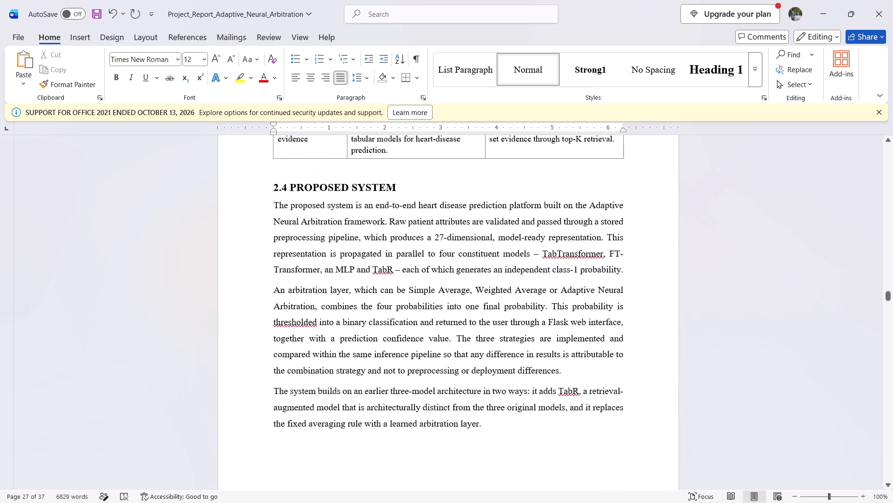
scroll(420, 413, "up", 7)
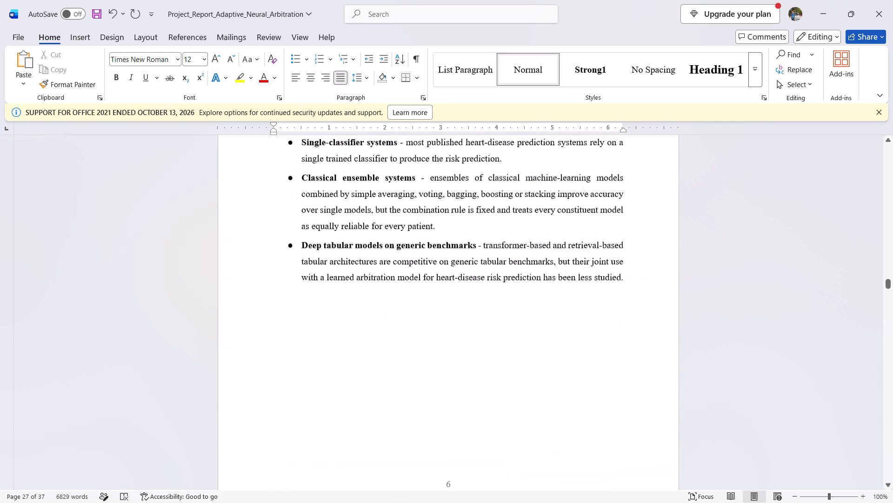
scroll(420, 413, "up", 13)
scroll(420, 413, "right", 1)
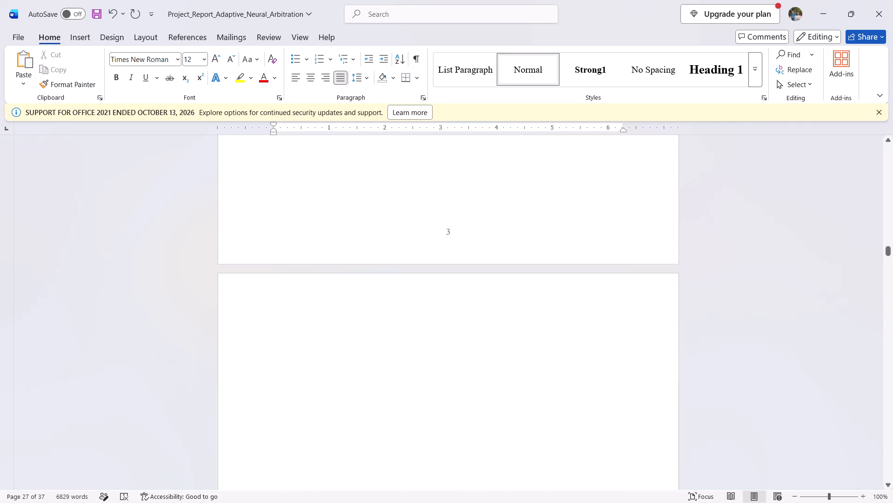
scroll(420, 413, "right", 1)
scroll(420, 413, "down", 19)
scroll(420, 413, "down", 14)
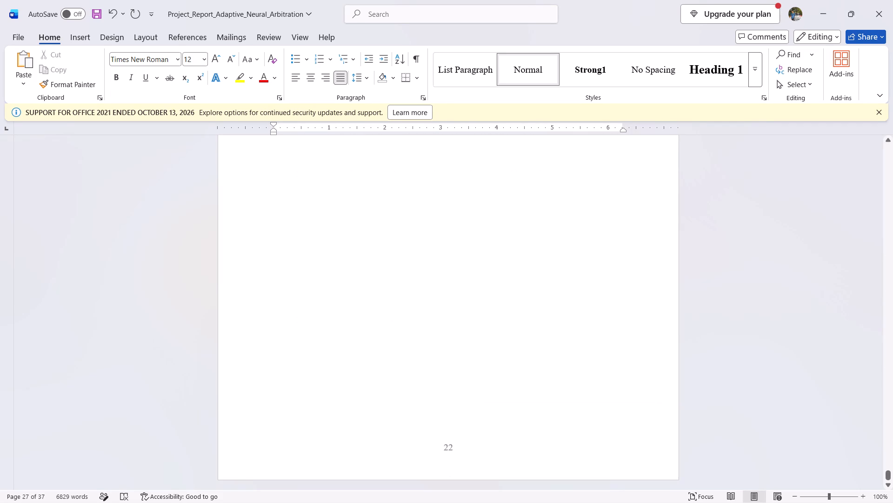
scroll(420, 413, "down", 3)
Look back through the report from the last bibliography page to the highlighted placeholder in section 3.4 UML Diagrams.
scroll(390, 271, "up", 5)
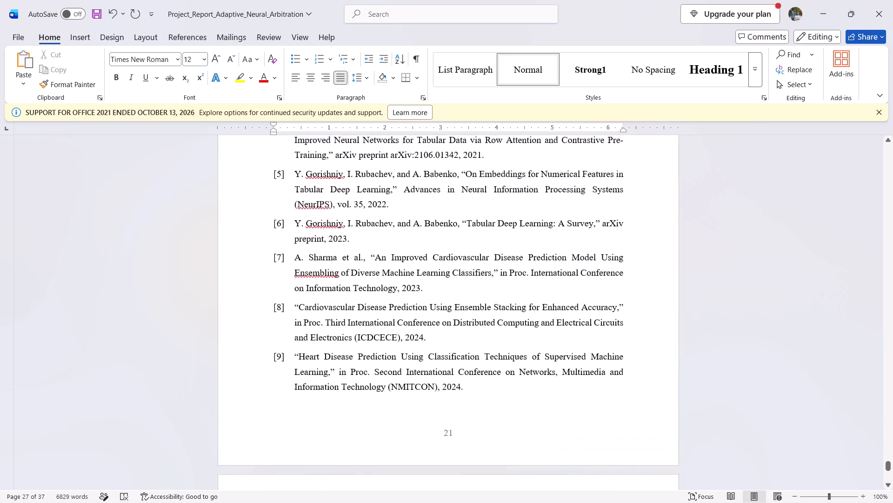
scroll(390, 271, "up", 11)
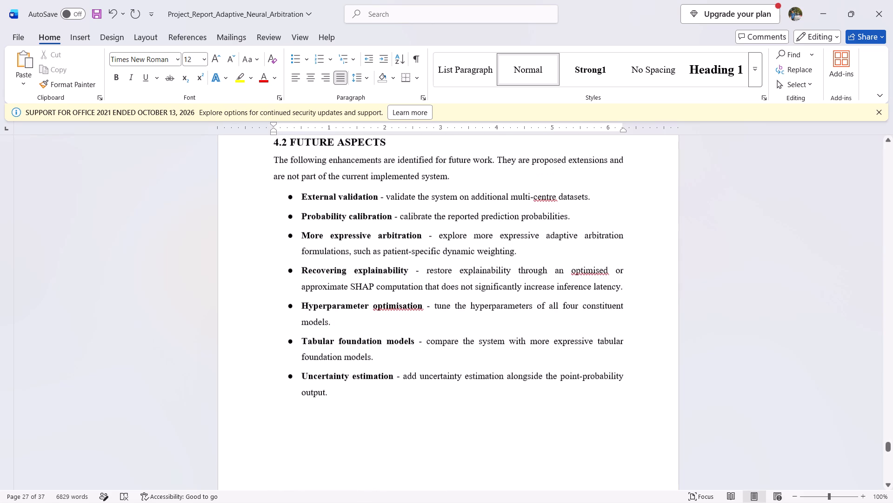
scroll(390, 271, "up", 7)
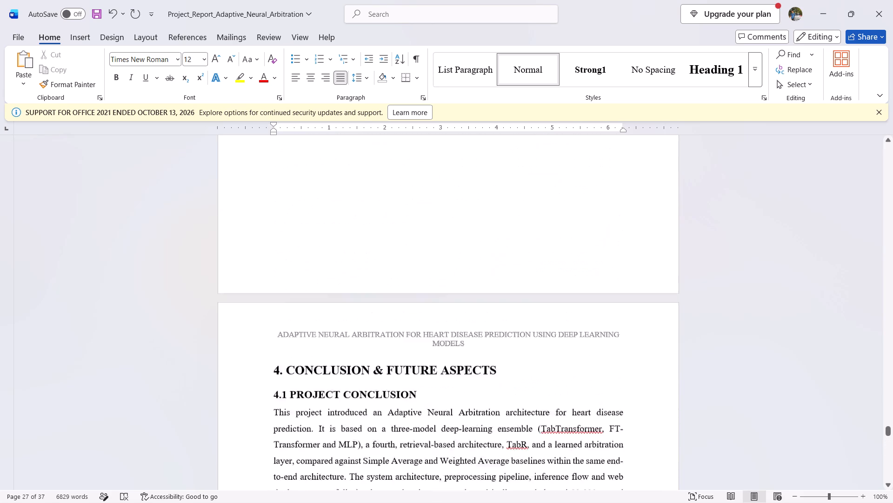
scroll(390, 271, "up", 5)
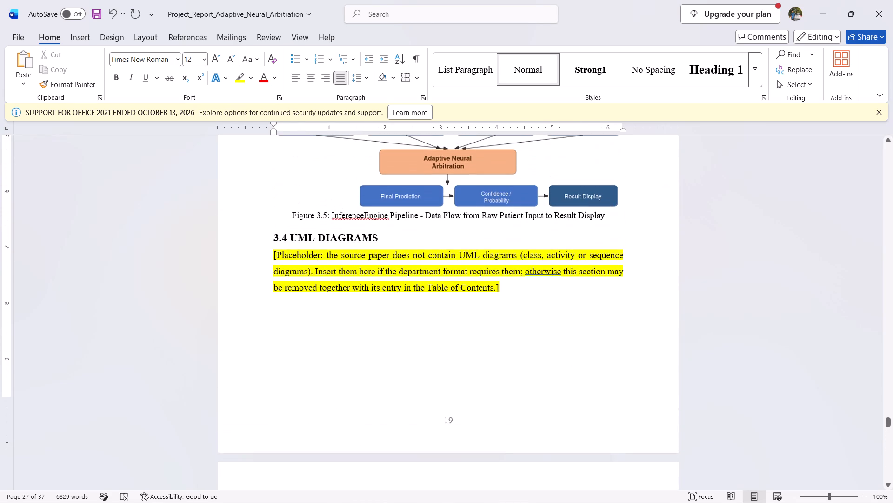
Review the report backwards from the evaluation protocol section through the module and architecture pages to the project features list.
scroll(390, 271, "up", 9)
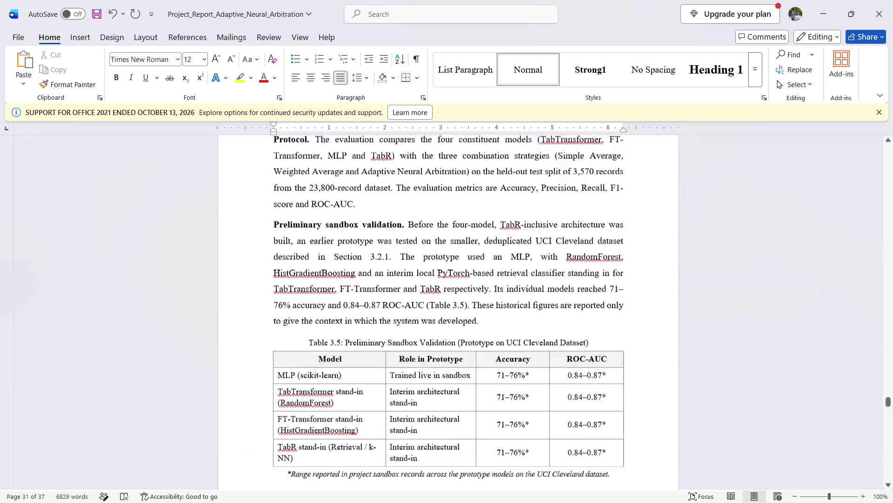
scroll(390, 271, "up", 14)
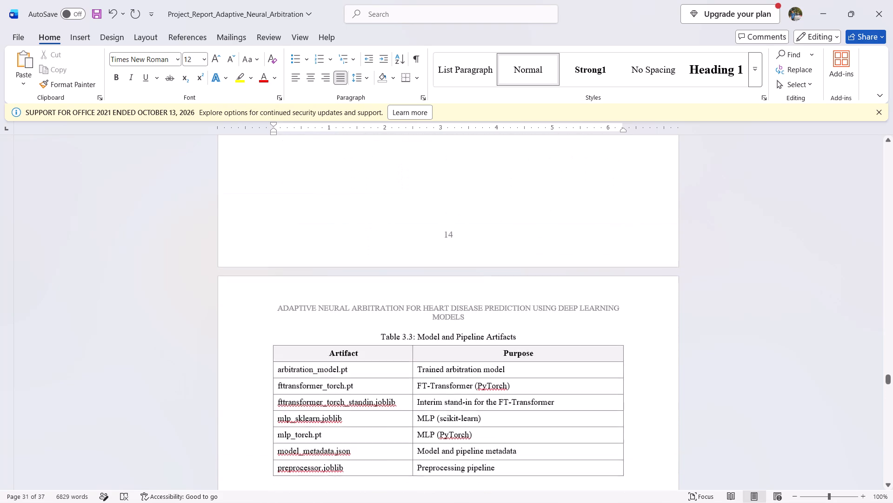
scroll(390, 271, "up", 13)
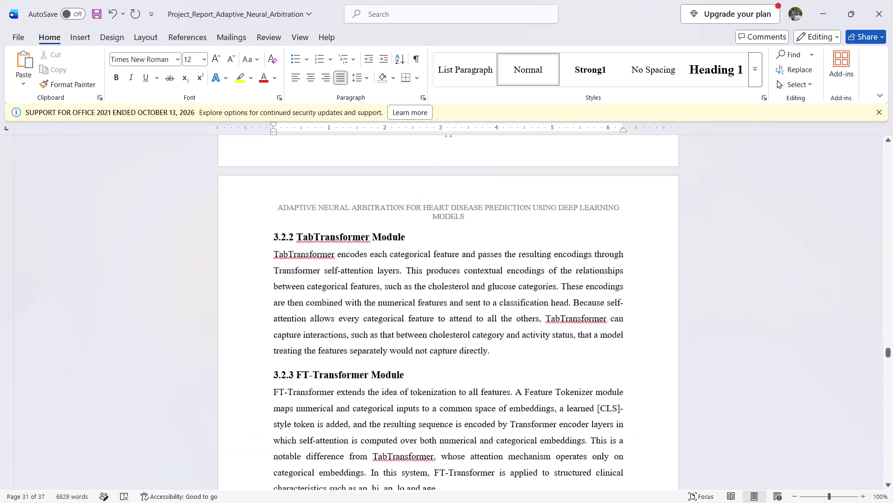
scroll(390, 271, "up", 9)
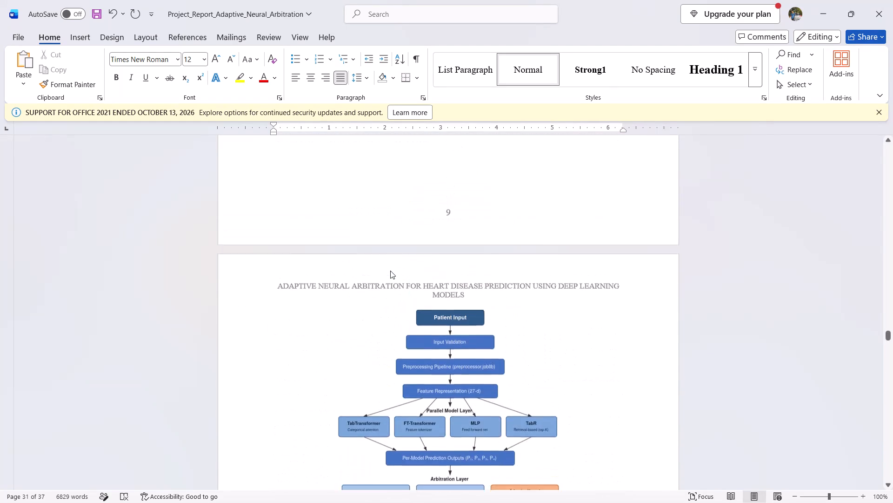
scroll(390, 271, "up", 12)
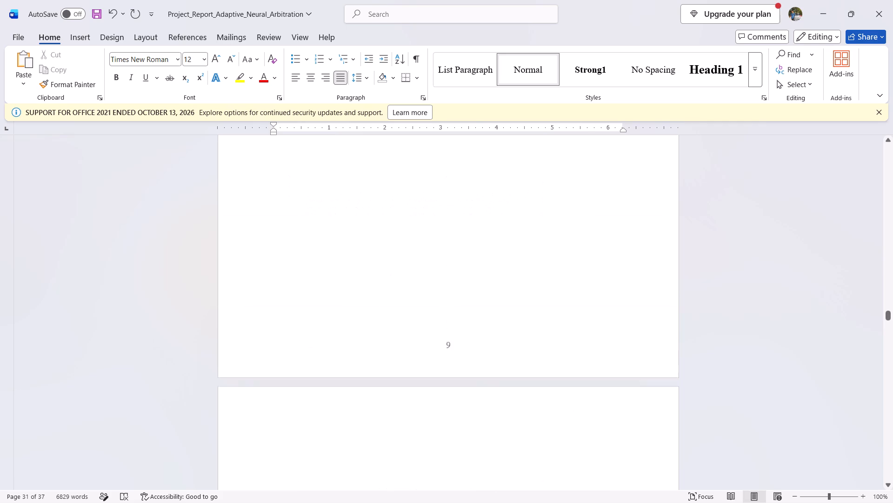
scroll(390, 271, "up", 11)
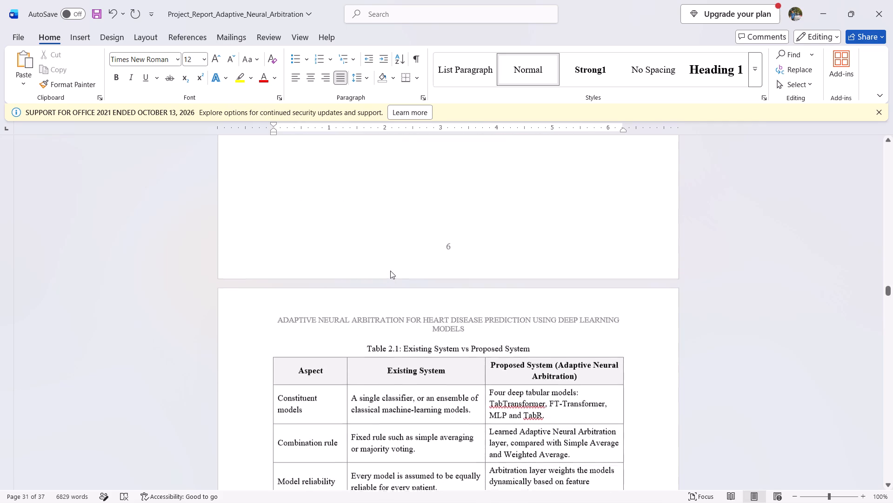
scroll(390, 271, "up", 16)
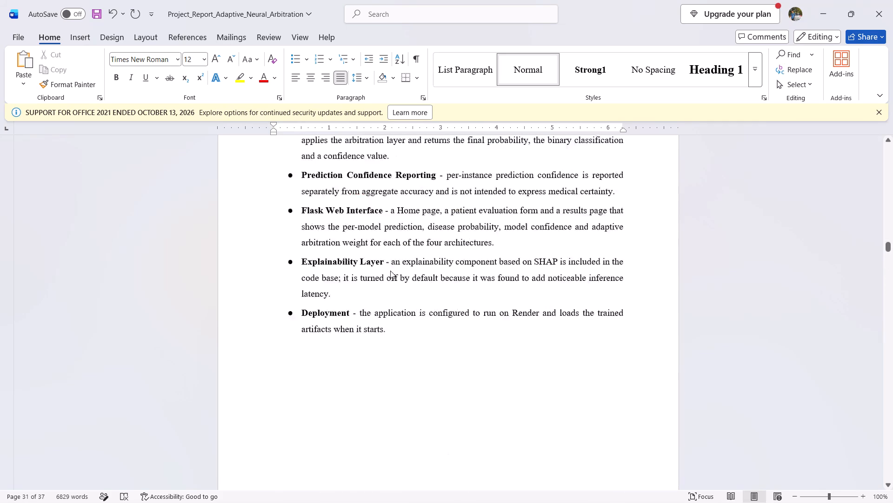
Check the front pages backwards from the introduction through the list of figures, acknowledgements and certificate to the cover page.
scroll(390, 271, "up", 12)
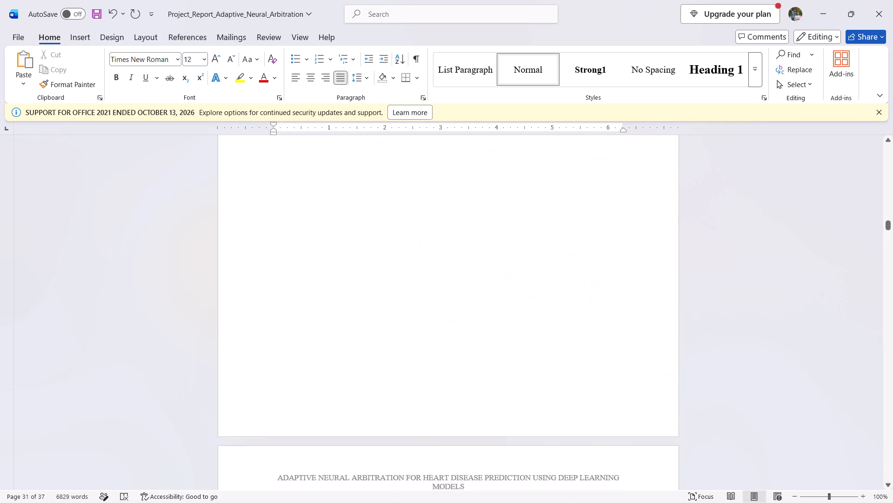
scroll(390, 271, "up", 16)
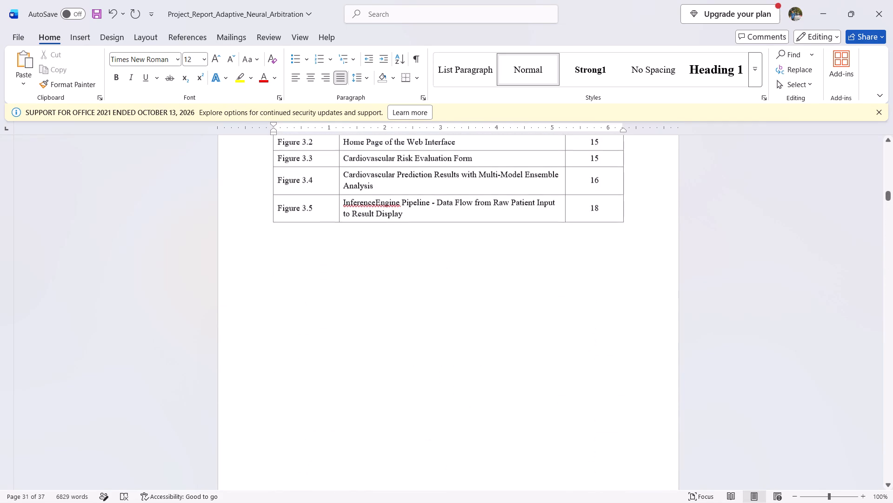
scroll(390, 271, "up", 11)
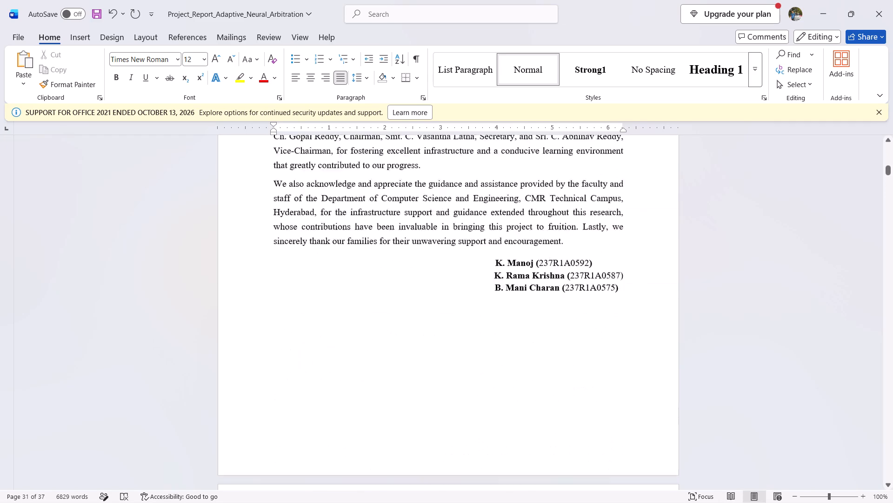
scroll(390, 271, "up", 2)
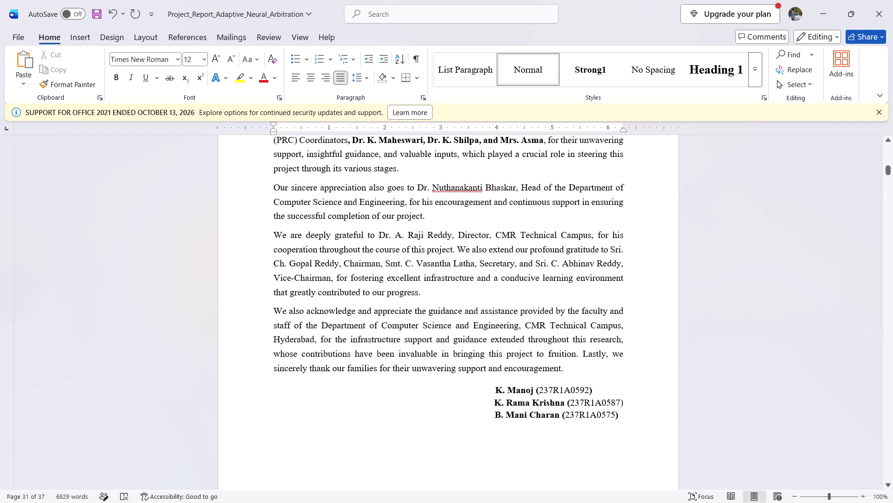
scroll(390, 271, "up", 4)
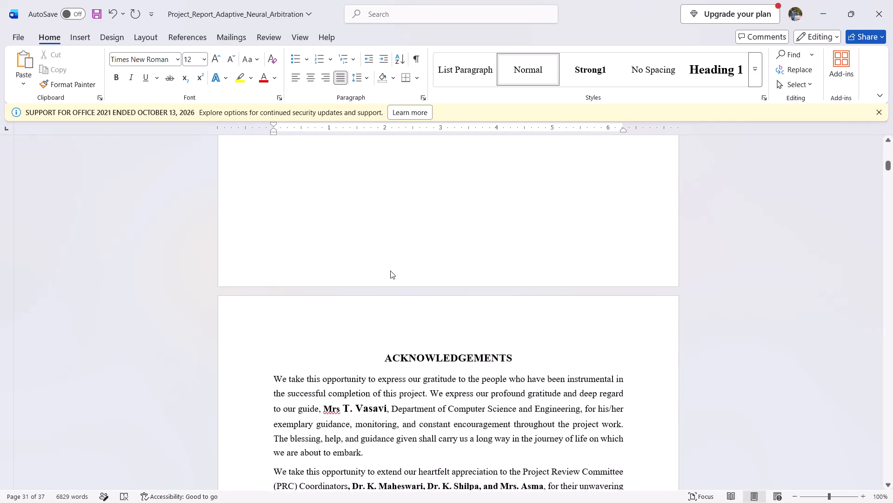
scroll(390, 271, "up", 7)
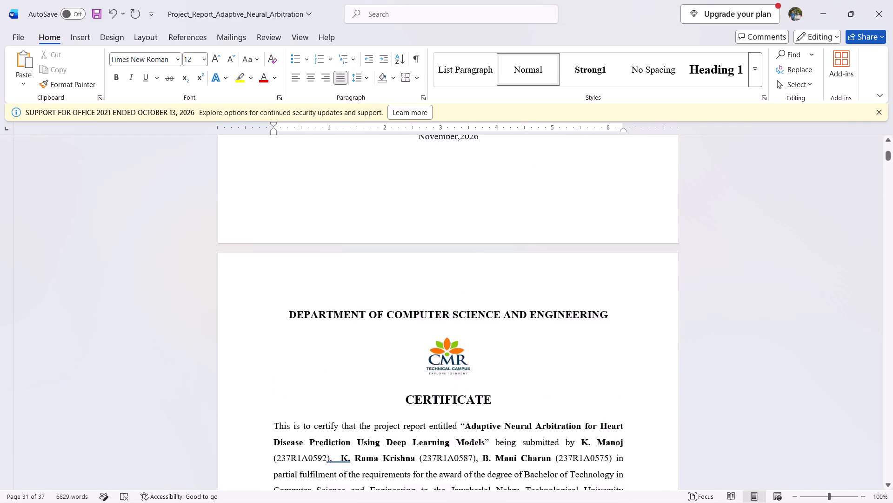
scroll(390, 271, "up", 6)
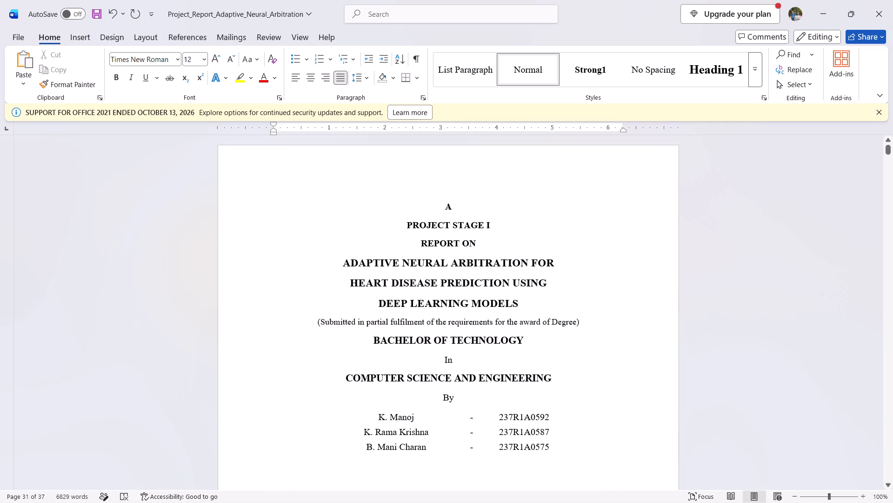
On the cover page, remove the first student name's centring and indent it with spaces to line up with the second name.
left_click(379, 416)
key("BackSpace")
key("space")
key("space")
key("space")
key("space")
key("space")
key("space")
key("space")
key("space")
key("space")
key("space")
key("space")
key("space")
key("space")
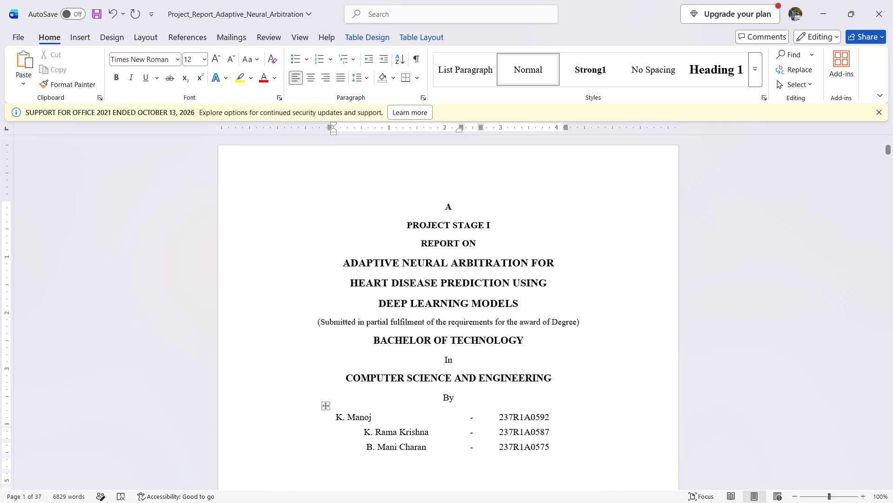
key("space")
key("BackSpace")
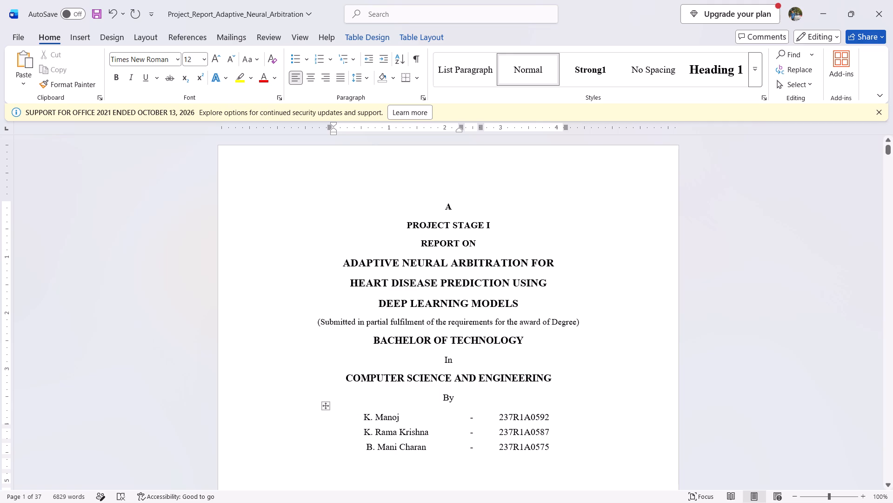
Remove the third student name's centring on the cover page and indent it with spaces to line up with the names above.
left_click(360, 427)
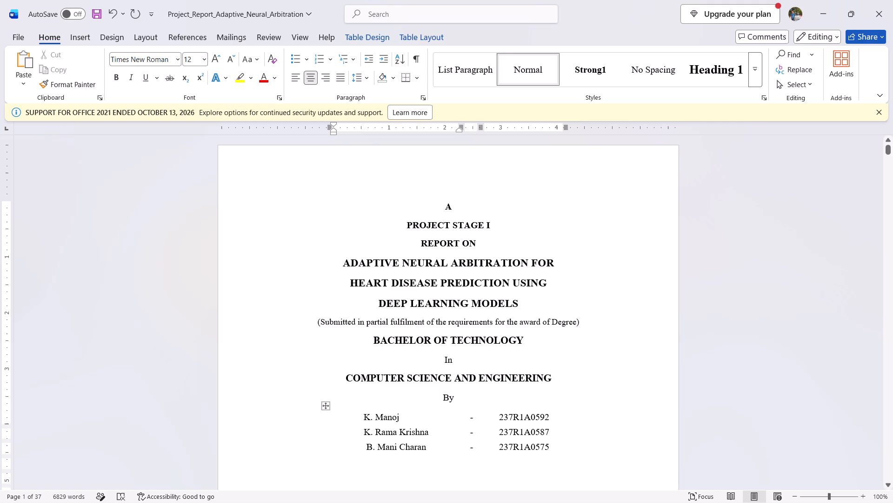
left_click(369, 446)
key("BackSpace")
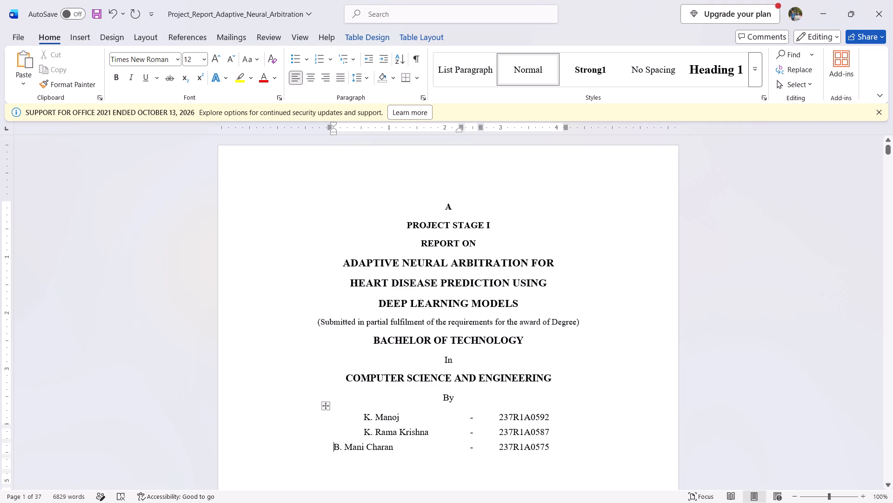
key("space")
key("space")
key("space")
key("space")
key("space")
key("space")
key("space")
key("space")
key("space")
key("space")
key("space")
key("space")
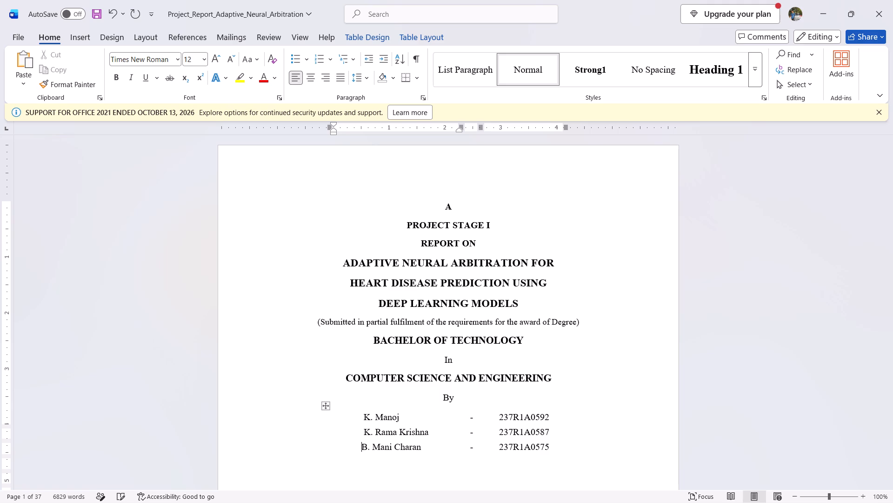
key("space")
Look through the report from the cover page past the acknowledgements, figure list and table of contents to section 1.1 Project Purpose.
scroll(385, 448, "down", 4)
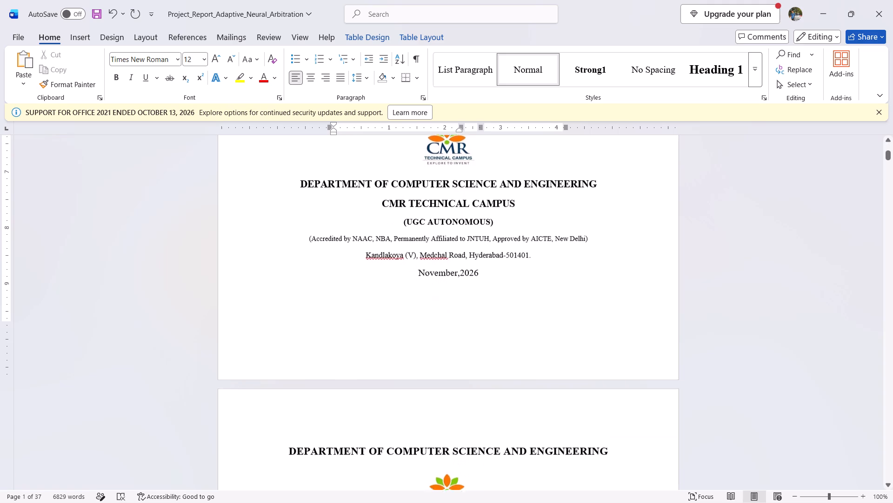
scroll(385, 448, "down", 4)
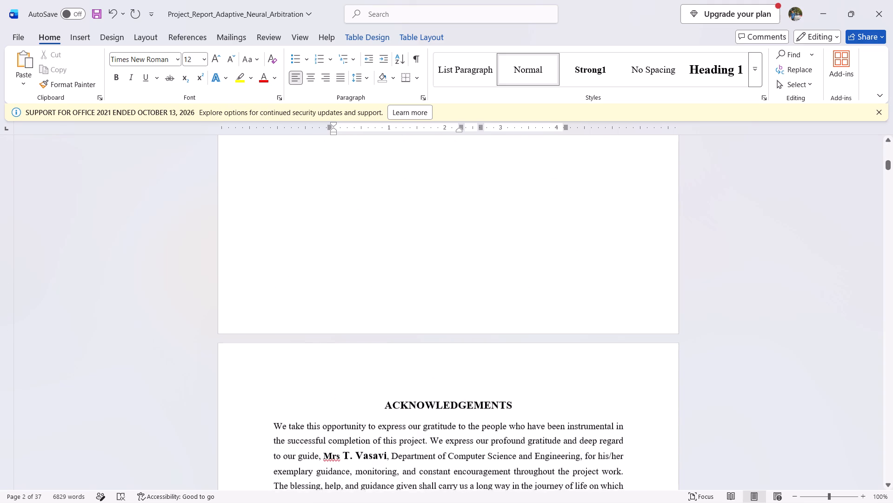
scroll(385, 448, "down", 8)
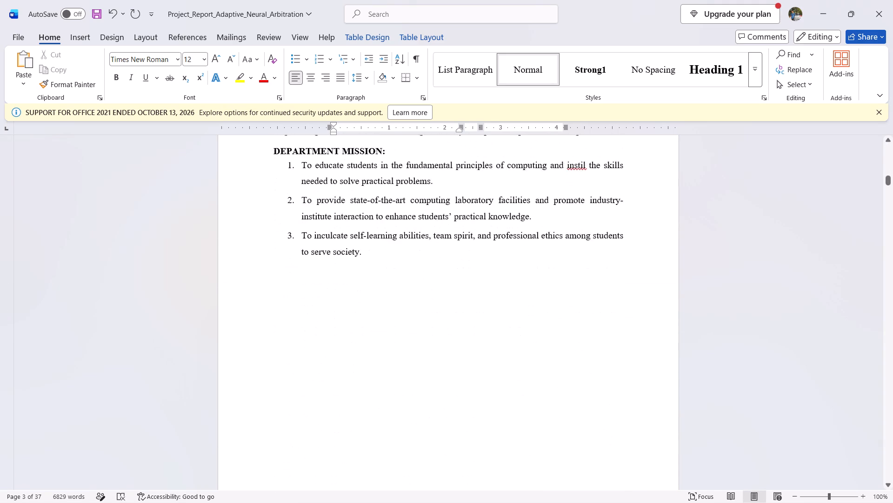
scroll(385, 448, "down", 6)
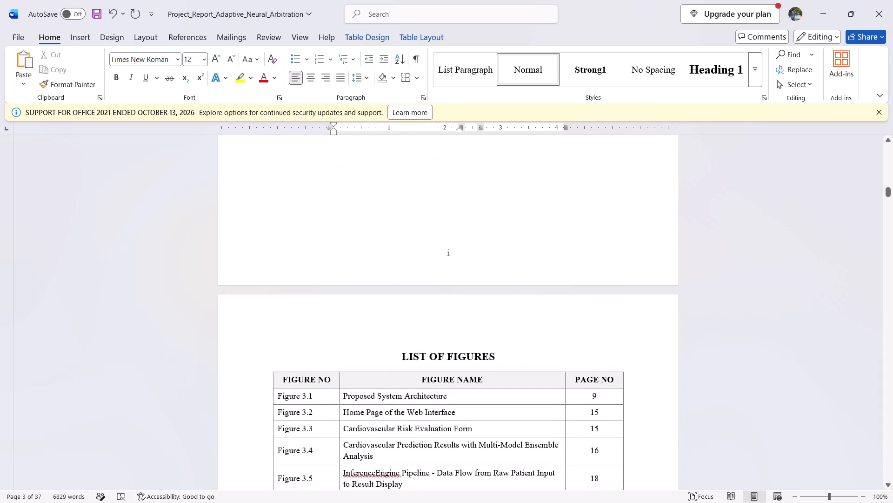
scroll(385, 448, "down", 3)
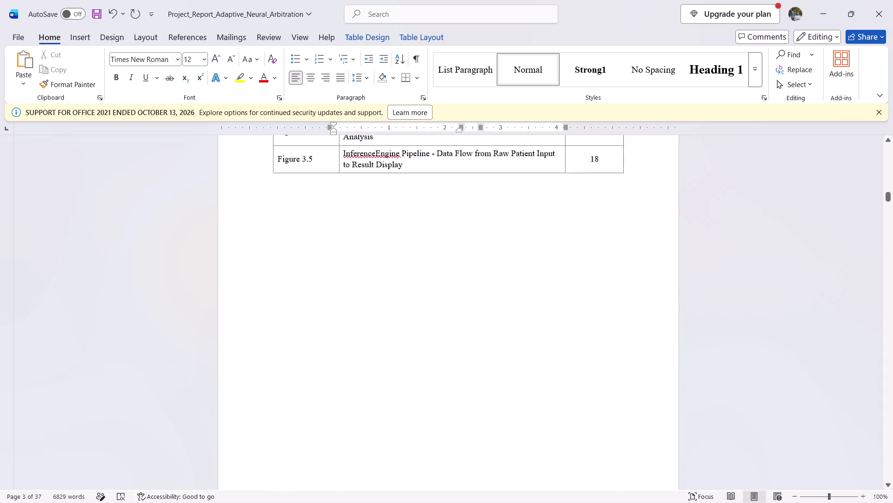
scroll(385, 448, "down", 8)
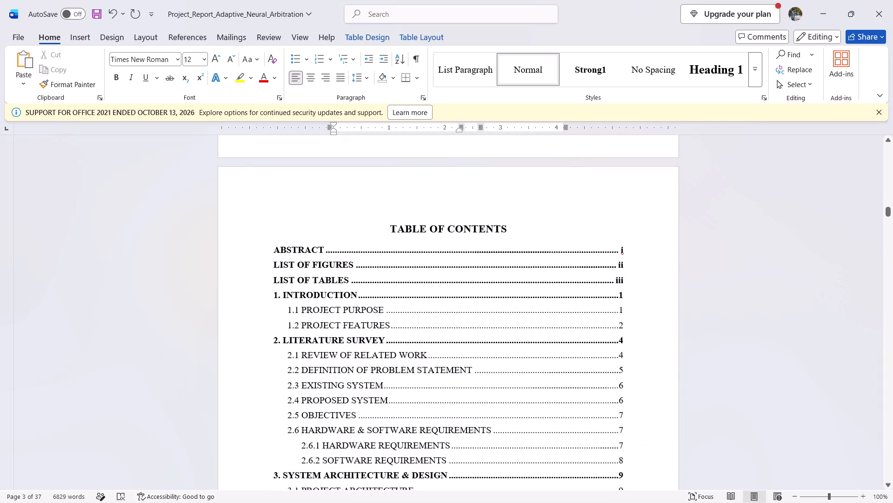
scroll(385, 448, "down", 15)
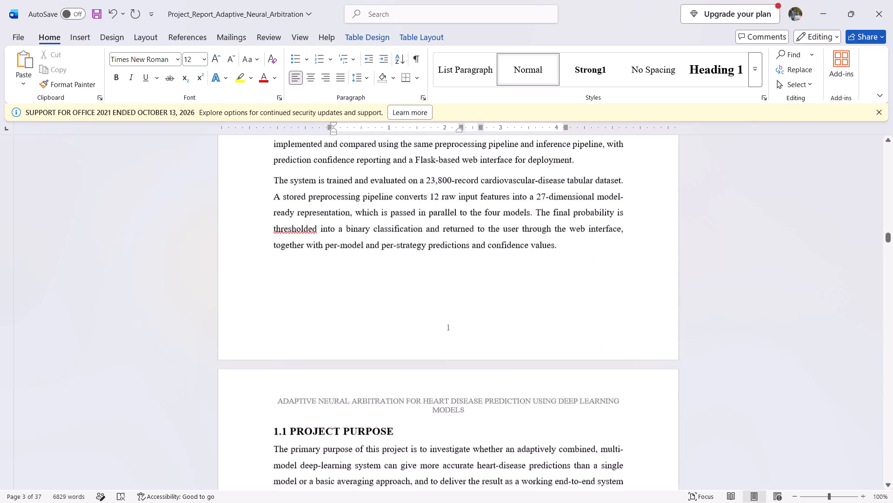
Go to the report's final pages and examine the bibliography, working back to the end of the Future Aspects section.
scroll(385, 448, "down", 20)
scroll(385, 448, "down", 5)
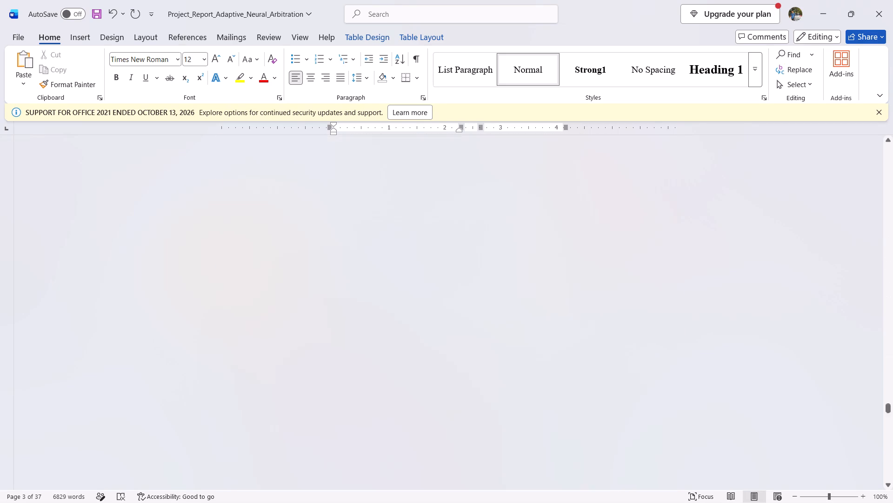
scroll(385, 448, "down", 14)
scroll(385, 448, "up", 3)
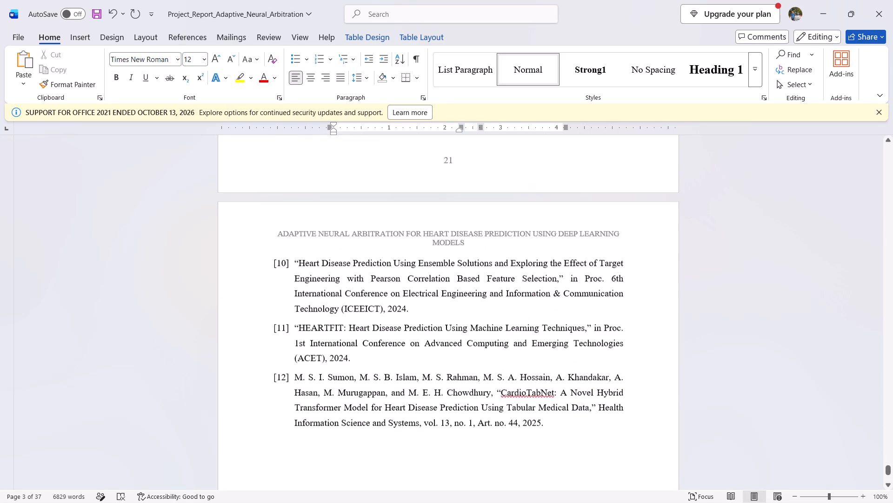
scroll(385, 448, "up", 4)
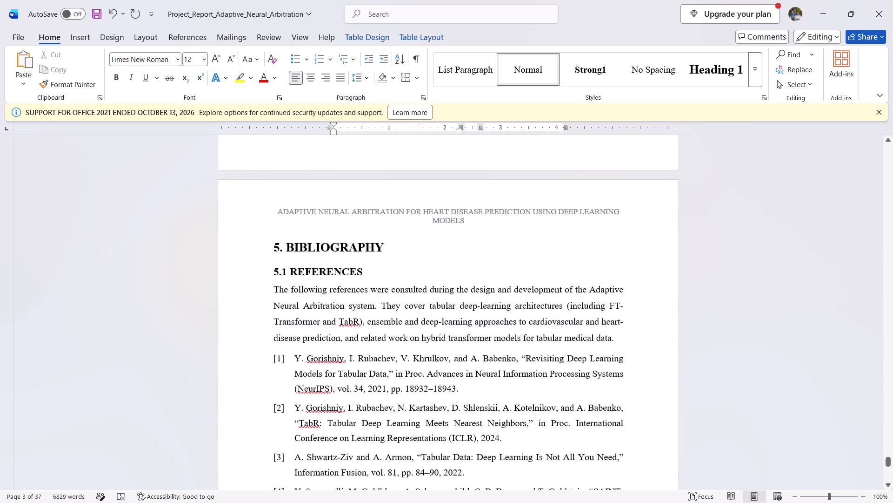
scroll(385, 448, "up", 7)
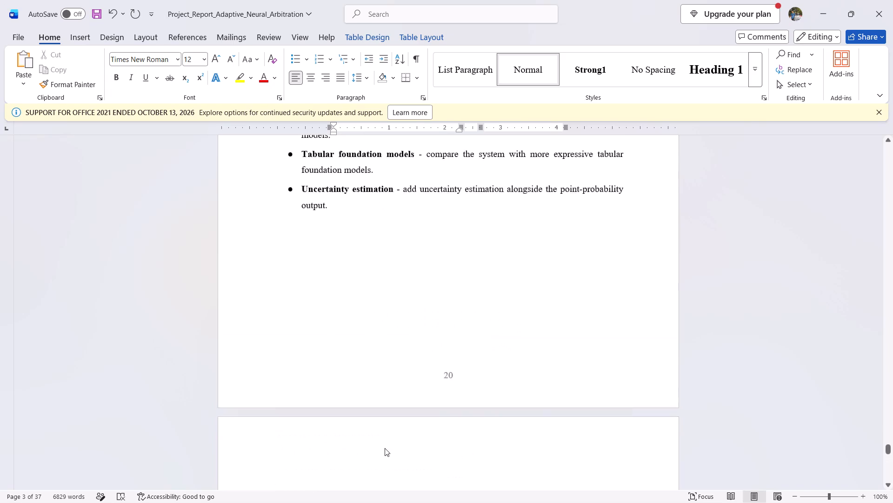
Look back through the report from the Limitations section past the Conclusion & Future Aspects divider to Figure 3.3.
scroll(385, 448, "up", 8)
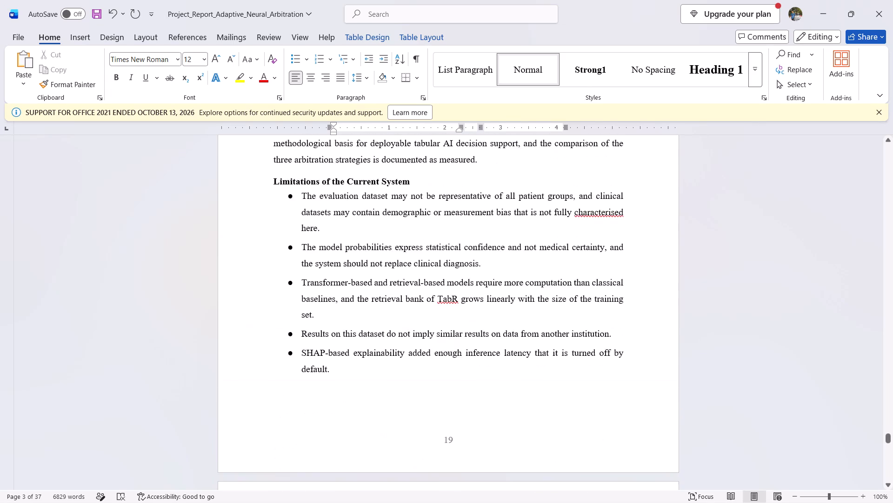
scroll(385, 448, "up", 6)
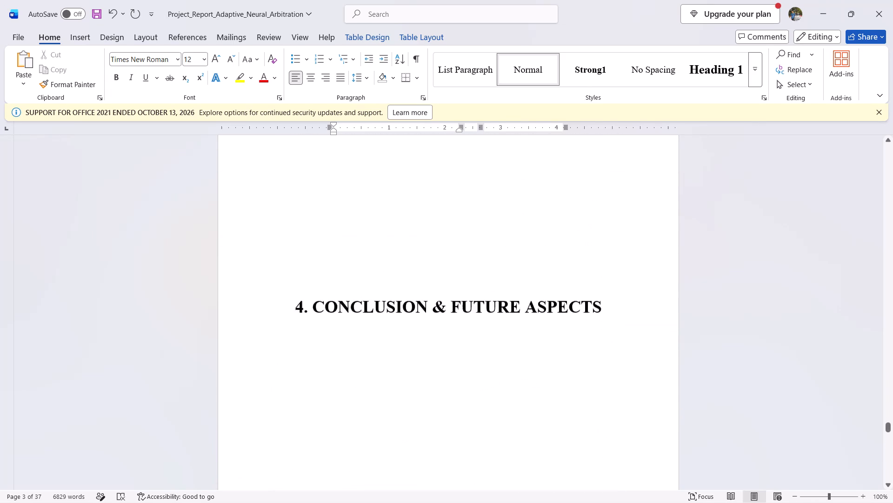
scroll(385, 448, "up", 11)
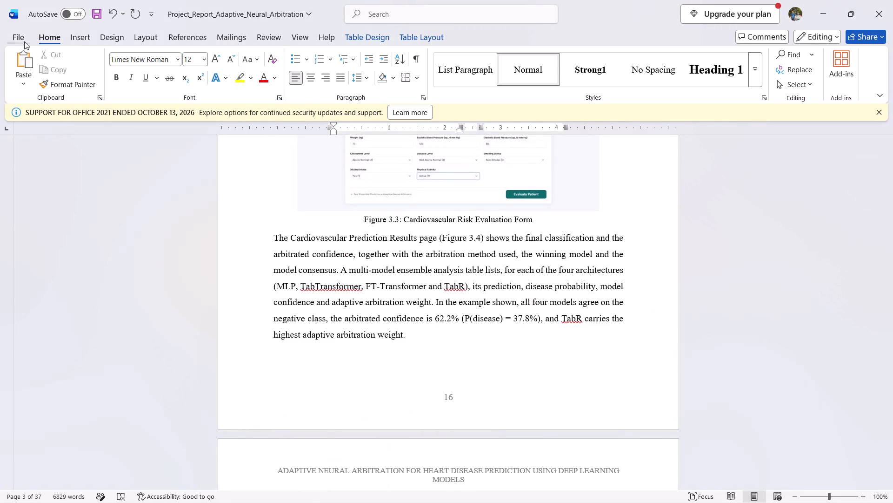
Save the report as a Word document named "project report doc" in the Desktop folder.
left_click(23, 38)
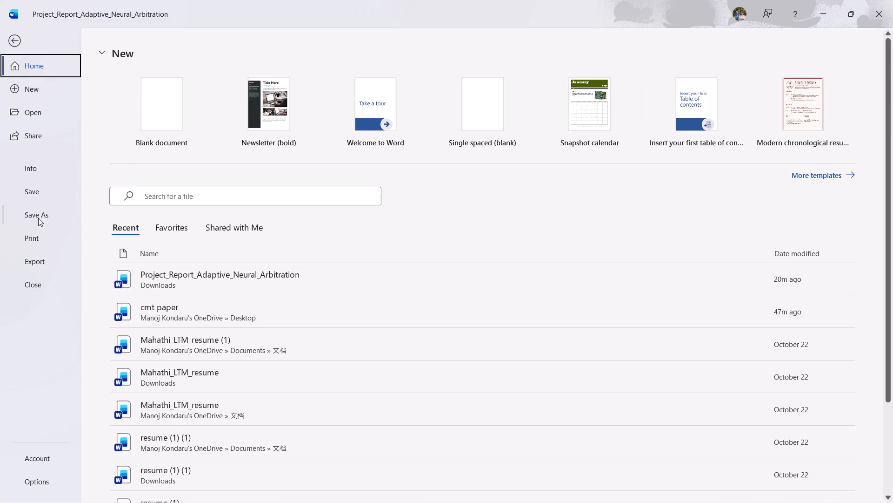
left_click(38, 218)
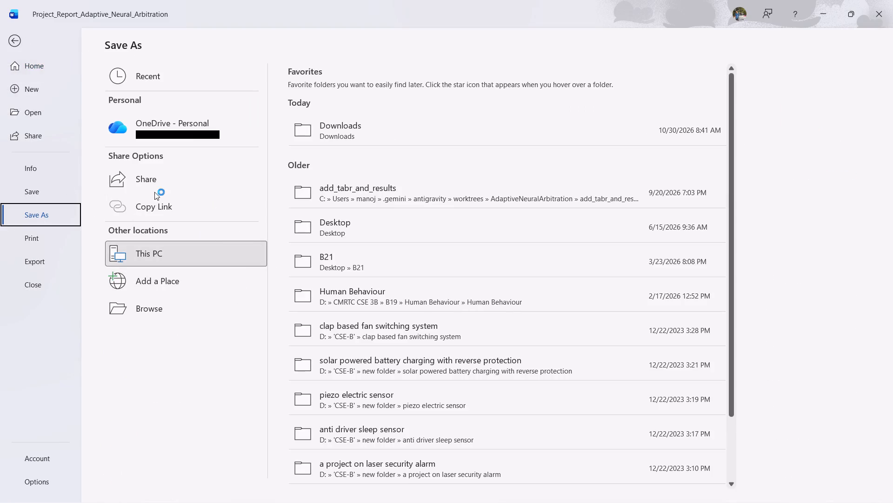
left_click(348, 225)
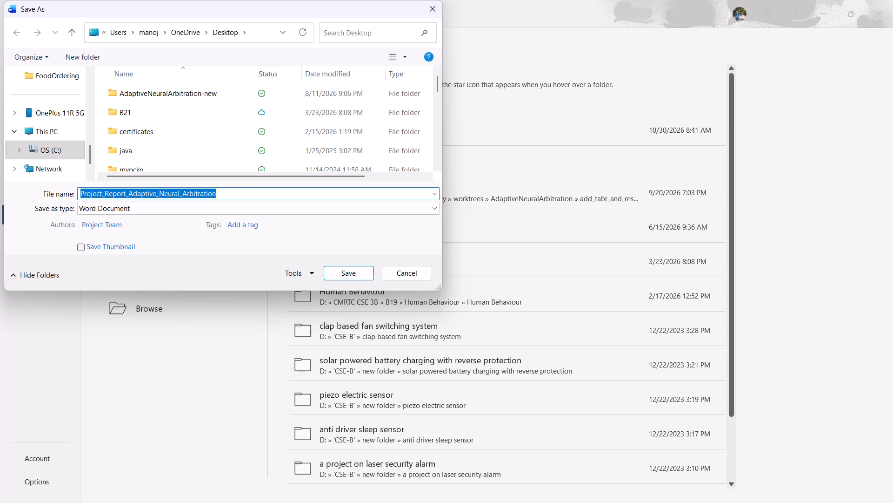
key("BackSpace")
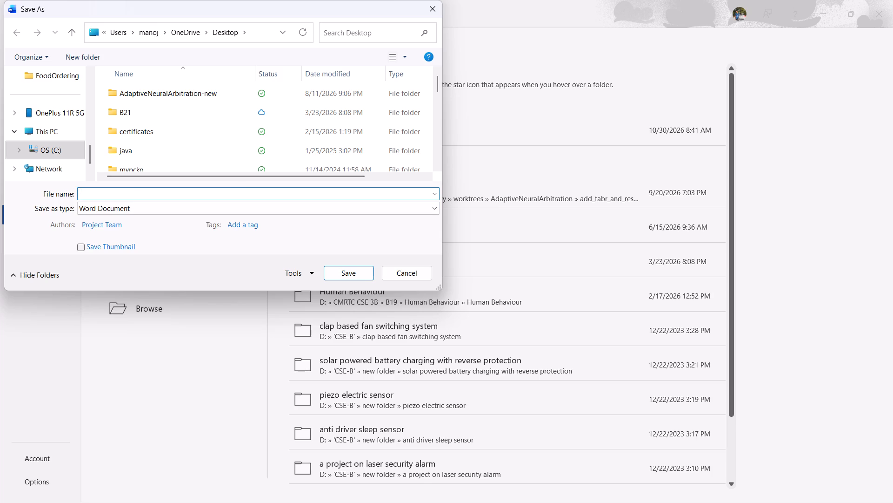
type("project")
key("space")
type("report")
key("space")
type("doc")
scroll(40, 140, "up", 2)
left_click(59, 164)
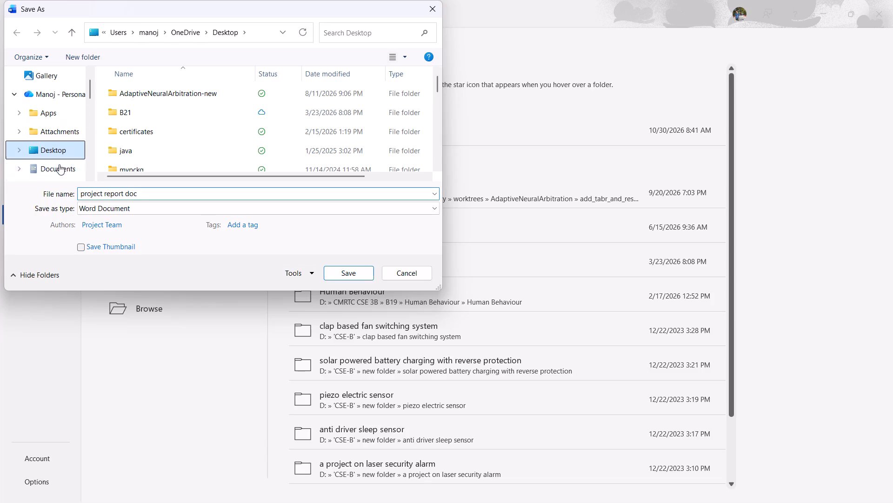
left_click(340, 273)
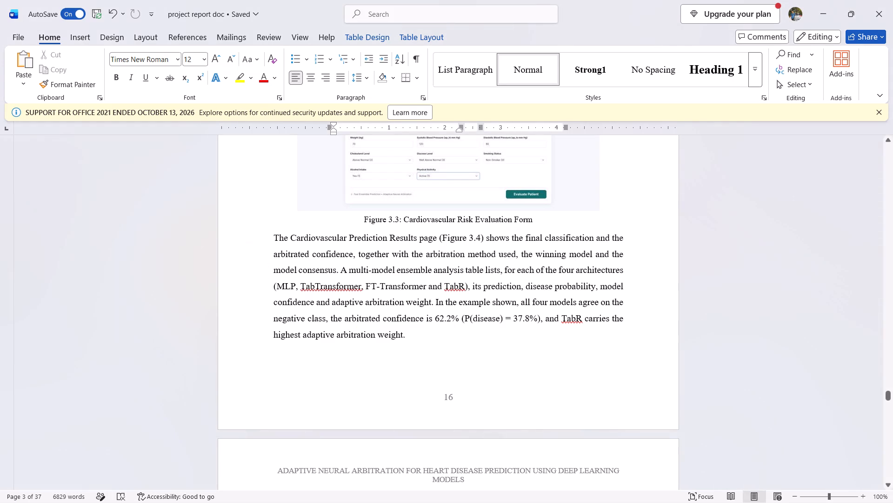
Start saving a separate copy of the project report, bringing up the available save locations.
left_click(25, 39)
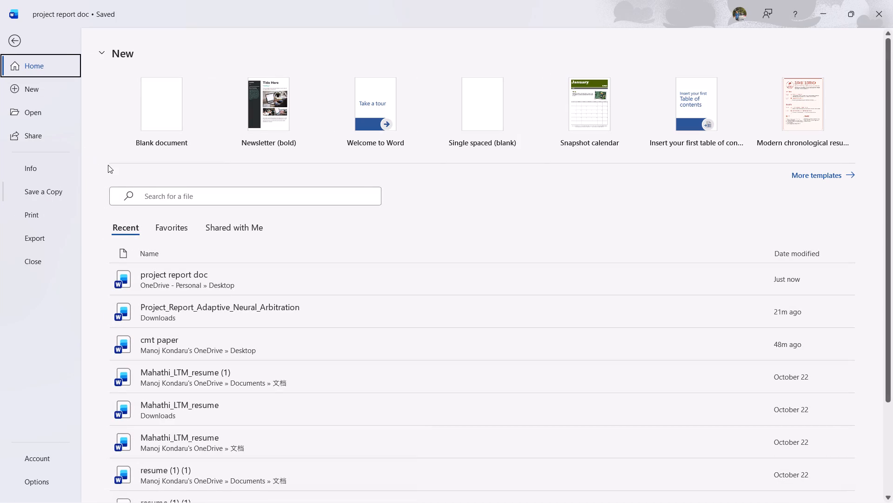
left_click(60, 190)
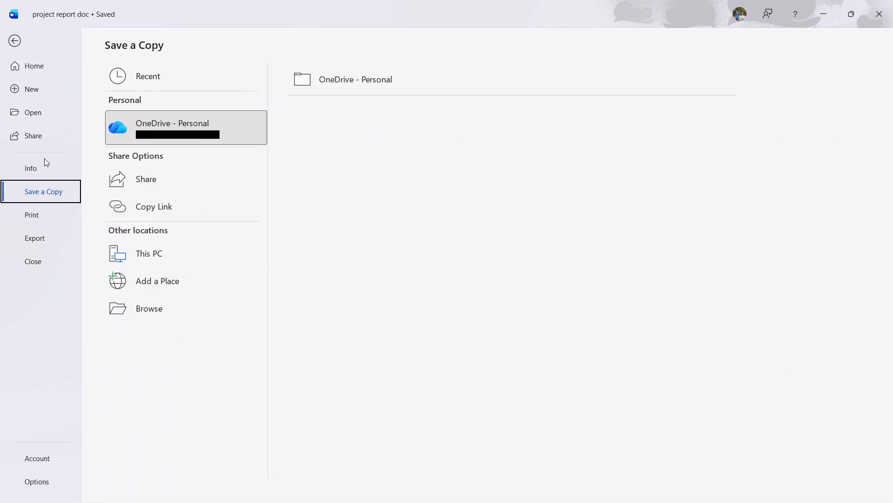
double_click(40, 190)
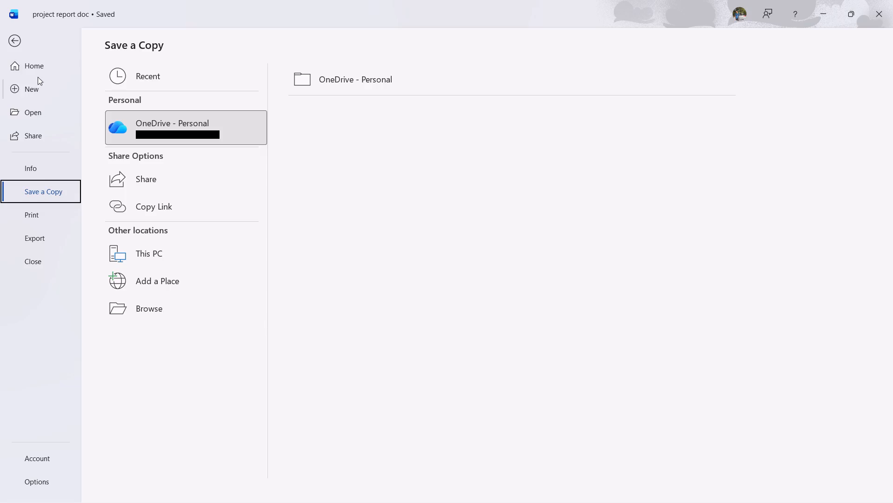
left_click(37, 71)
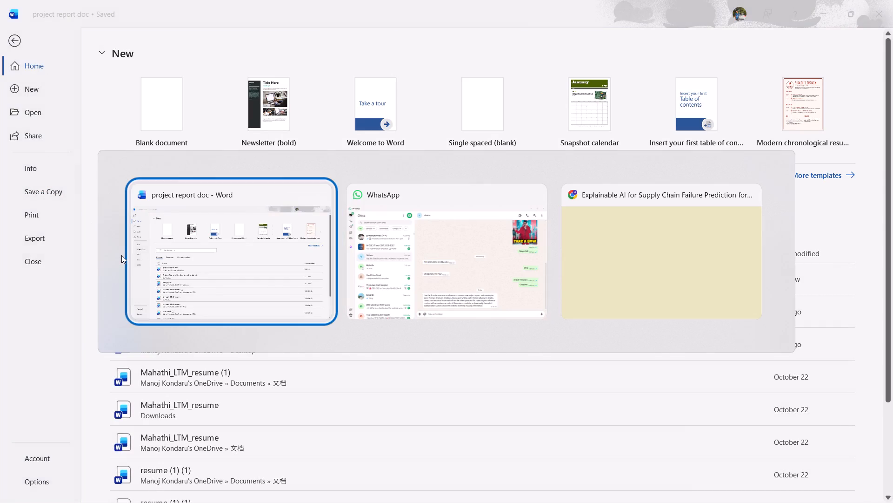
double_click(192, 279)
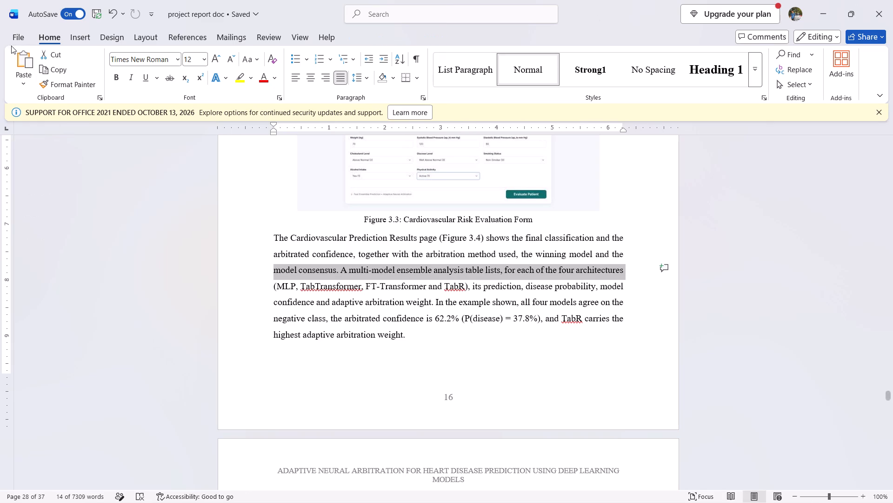
Save a PDF copy of the report, named "project report doc", in the Desktop folder.
left_click(16, 40)
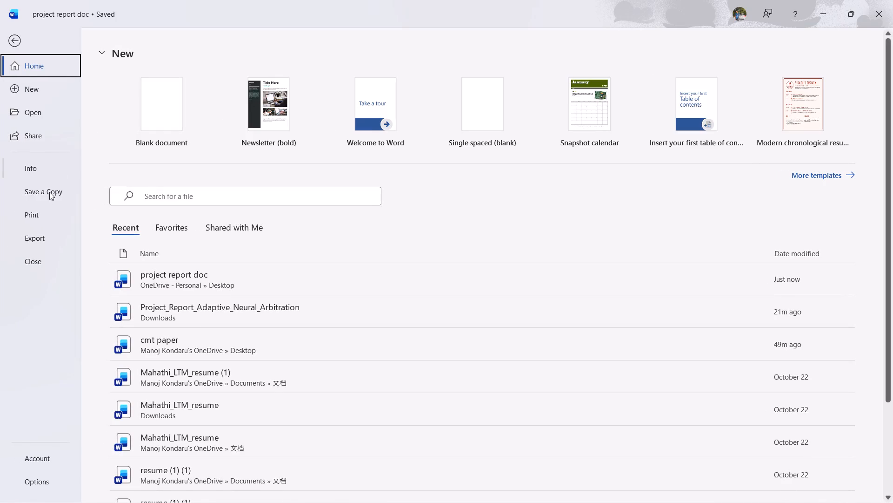
left_click(47, 195)
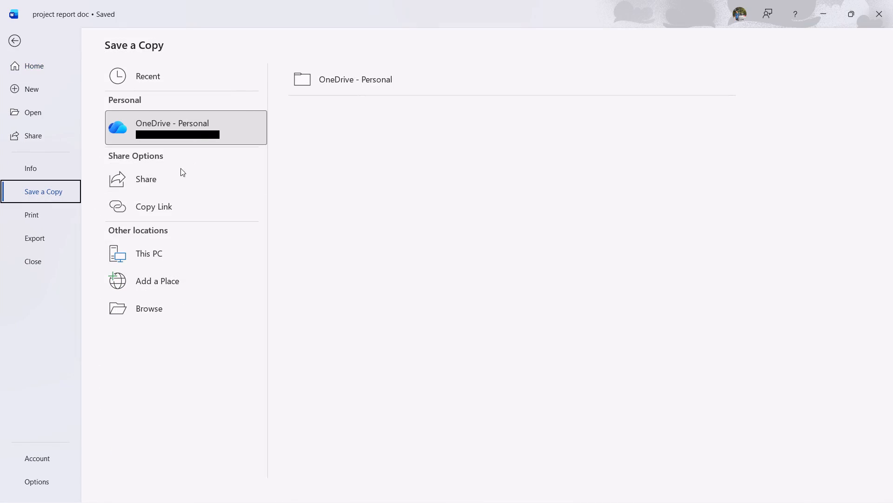
double_click(338, 85)
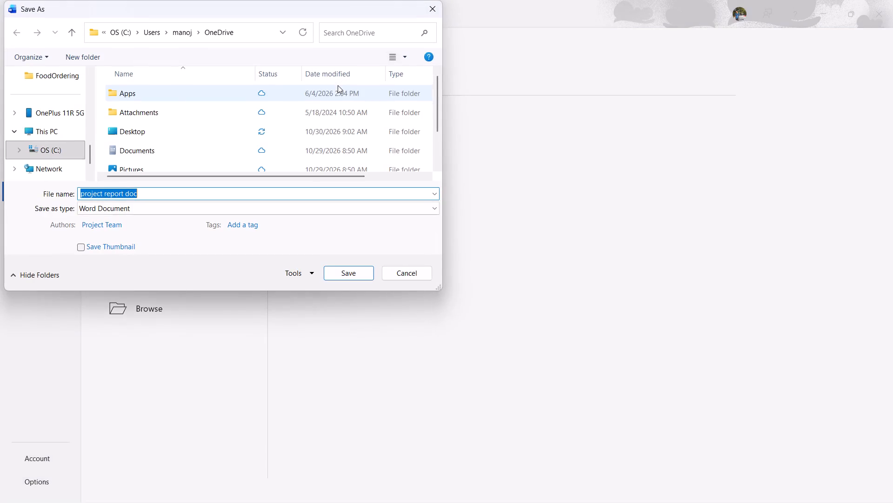
left_click(157, 212)
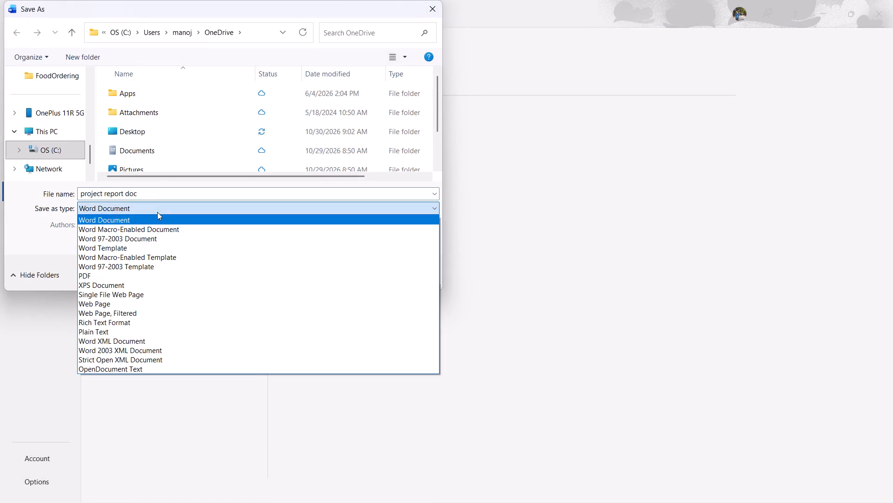
left_click(153, 276)
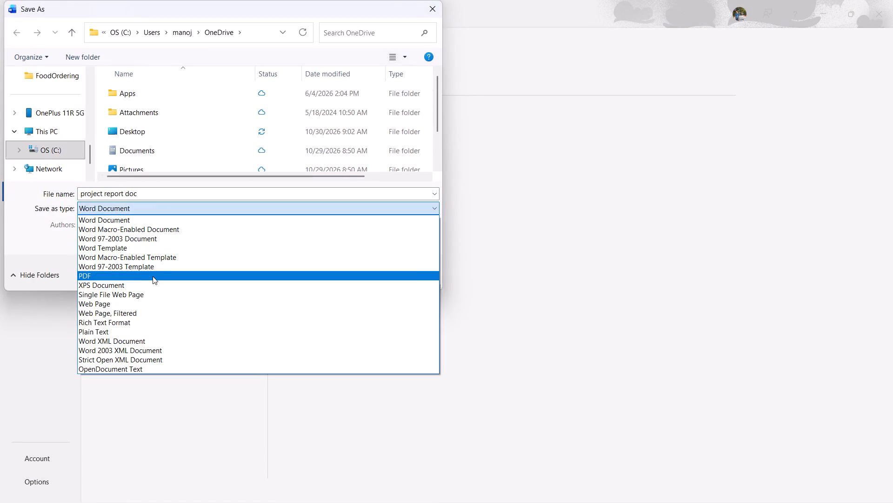
scroll(48, 114, "up", 2)
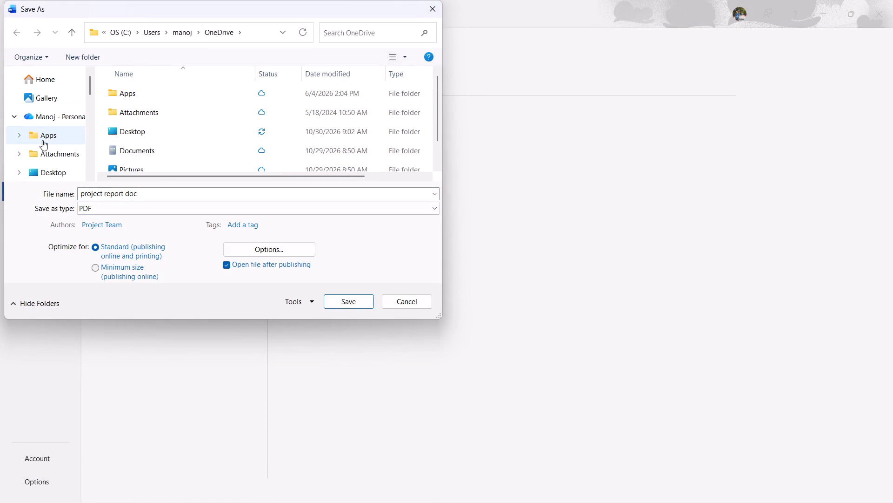
left_click(49, 165)
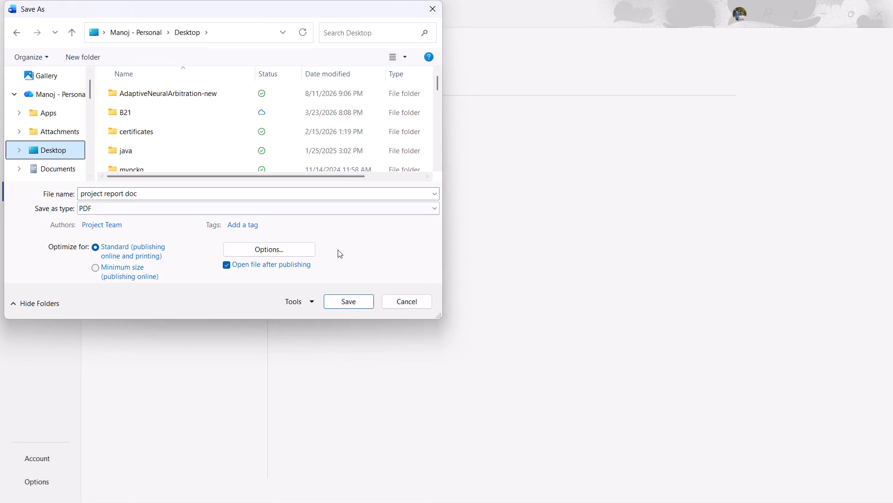
left_click(330, 304)
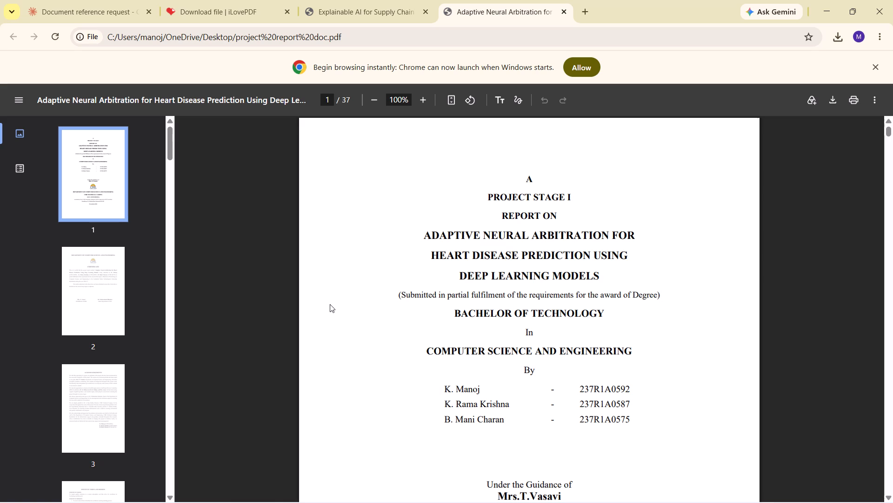
Examine the saved PDF copy in Chrome from the title page through the certificate to the end of the acknowledgement.
scroll(479, 230, "down", 3)
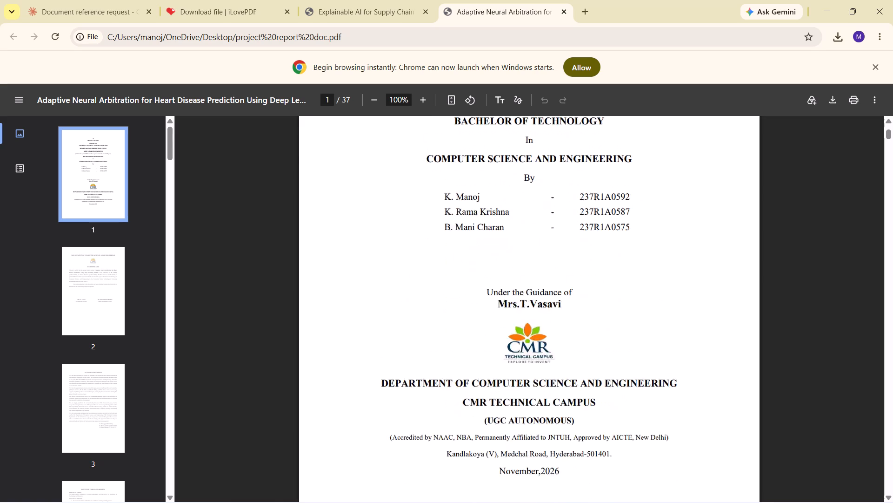
scroll(479, 230, "down", 6)
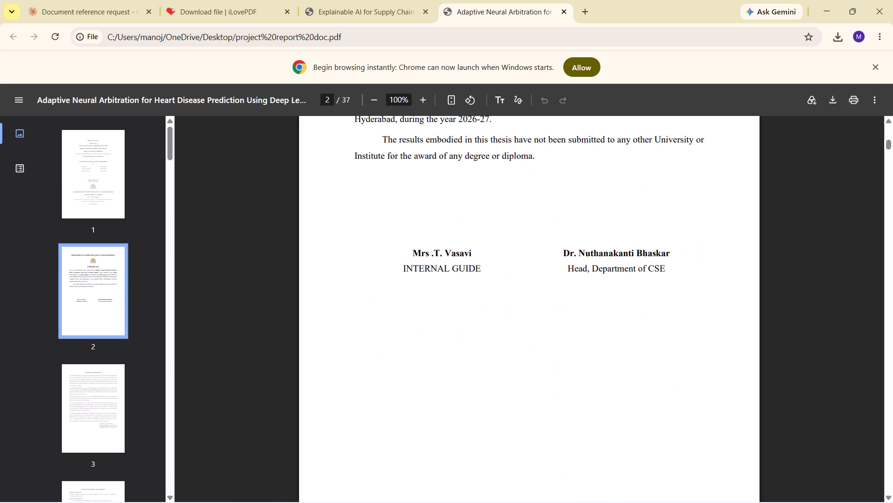
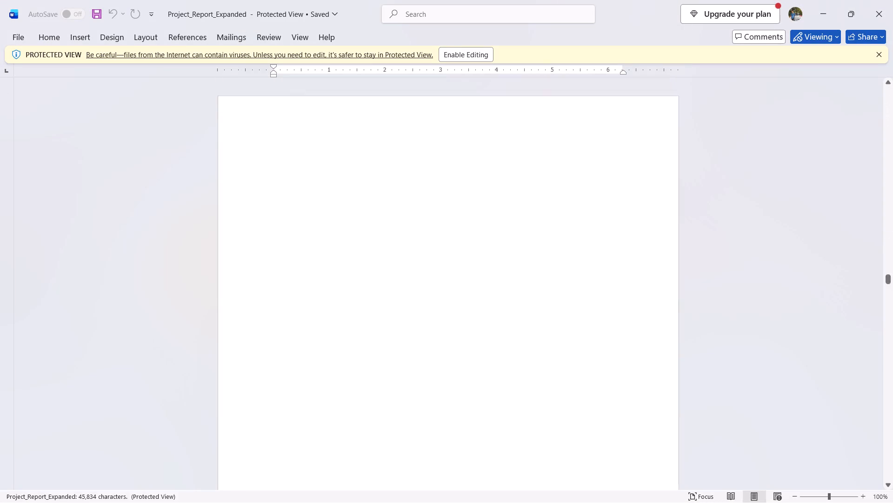
scroll(504, 277, "down", 20)
scroll(504, 277, "down", 3)
scroll(504, 277, "up", 1)
scroll(504, 277, "down", 1)
scroll(504, 277, "up", 4)
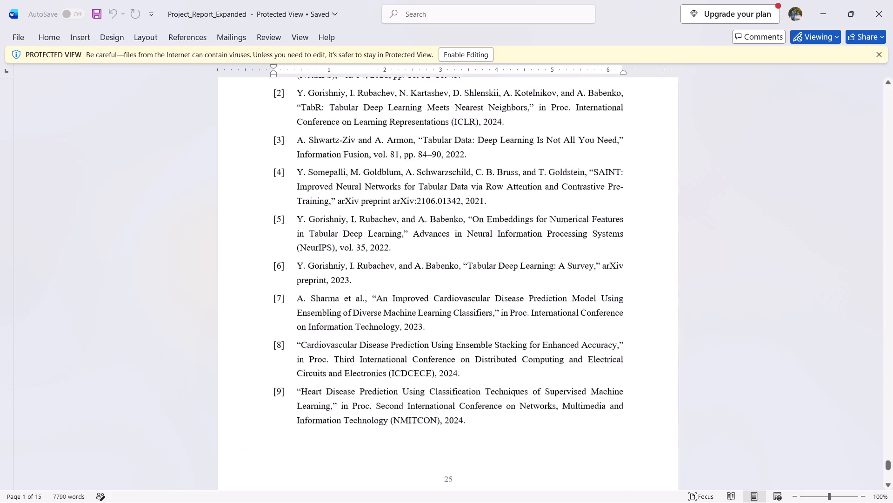
scroll(504, 277, "up", 13)
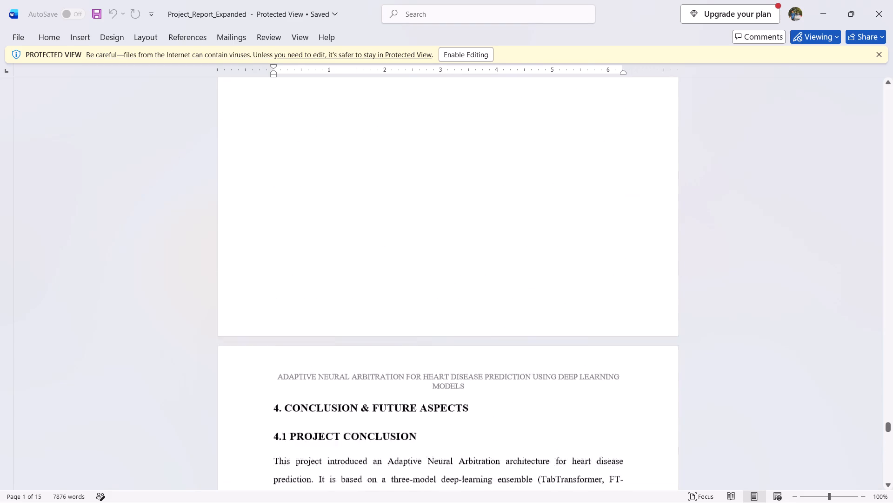
scroll(504, 277, "up", 4)
scroll(504, 277, "down", 1)
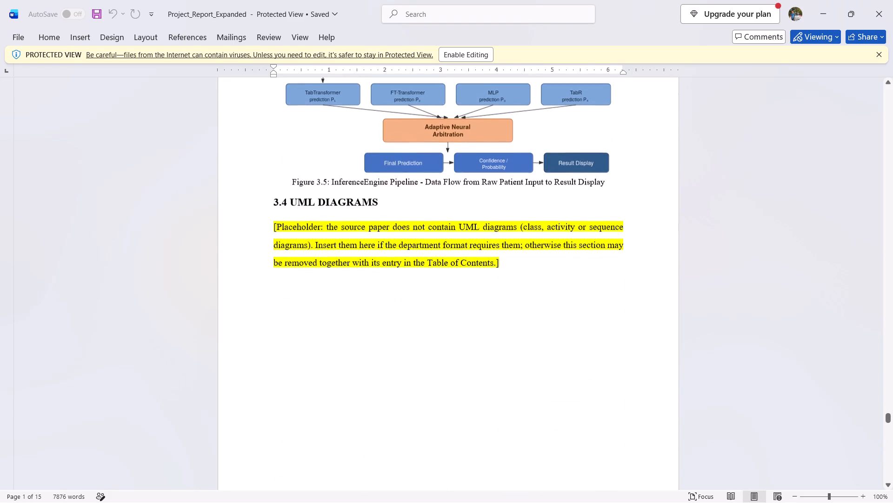
left_click_drag(504, 273, 239, 221)
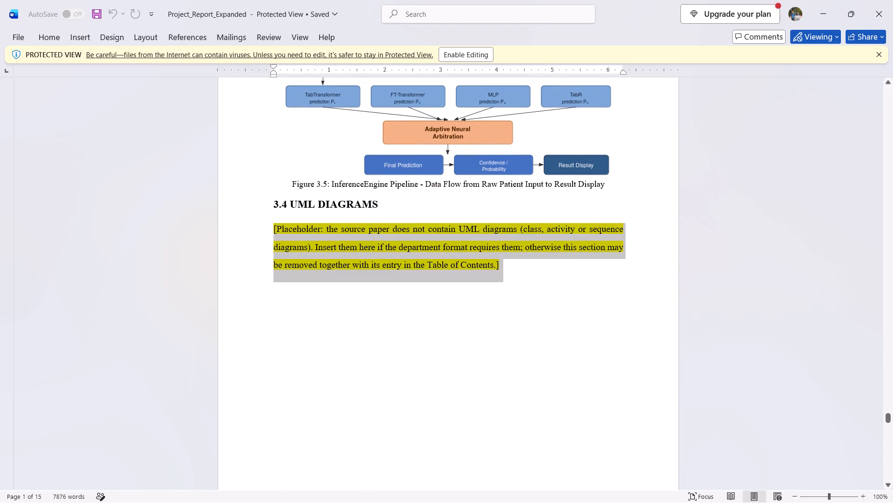
left_click_drag(239, 221, 233, 212)
left_click(461, 55)
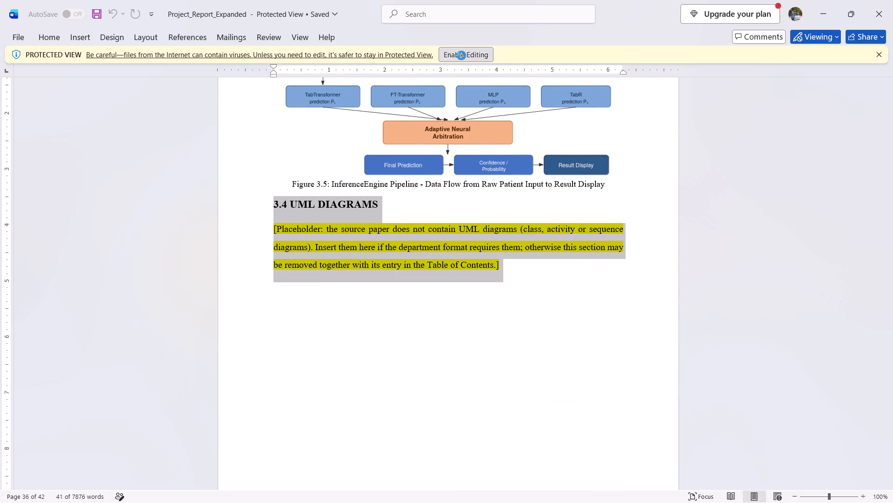
Delete the 3.4 UML DIAGRAMS heading together with its highlighted placeholder paragraph below Figure 3.5.
scroll(489, 372, "down", 20)
scroll(489, 372, "down", 16)
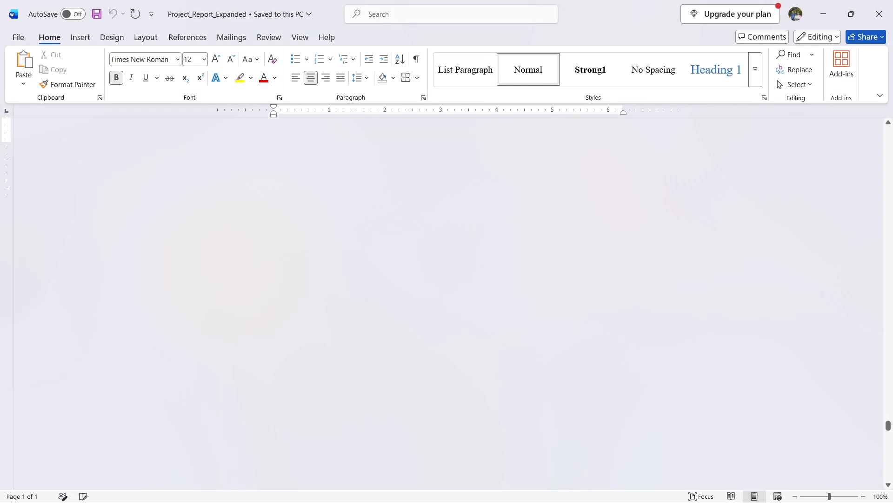
scroll(489, 372, "down", 11)
scroll(489, 372, "down", 12)
scroll(489, 372, "up", 5)
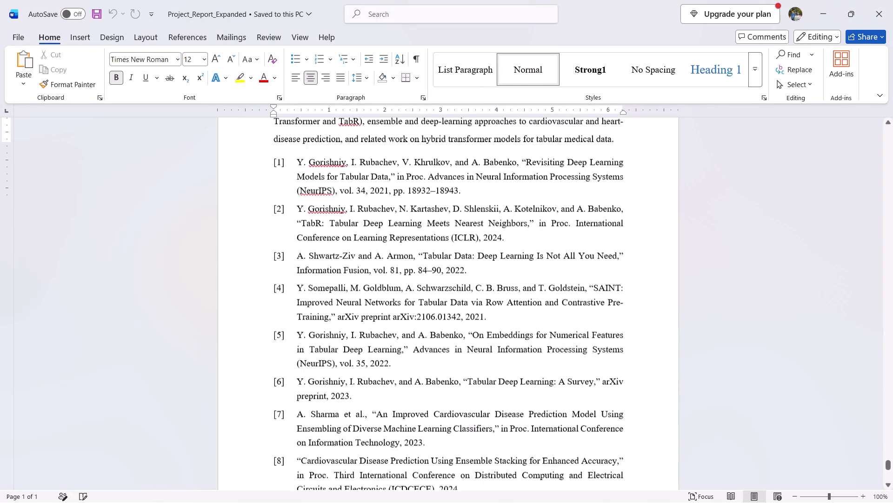
scroll(489, 372, "up", 8)
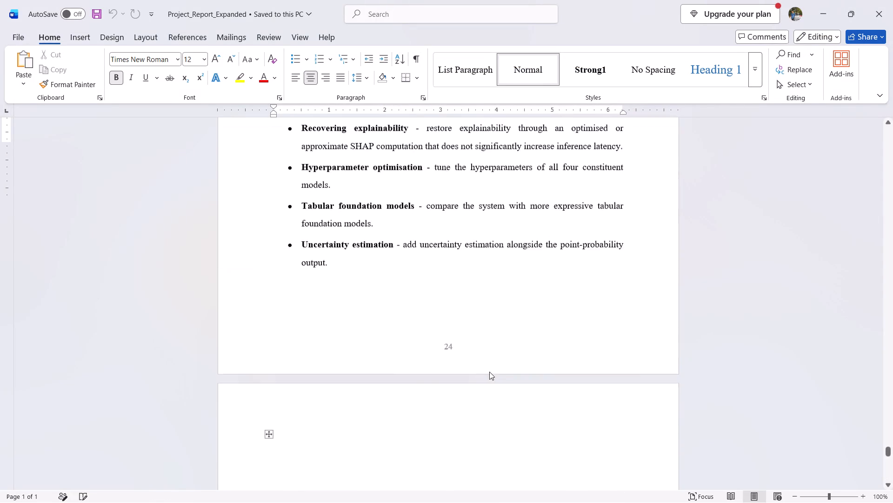
scroll(489, 372, "up", 7)
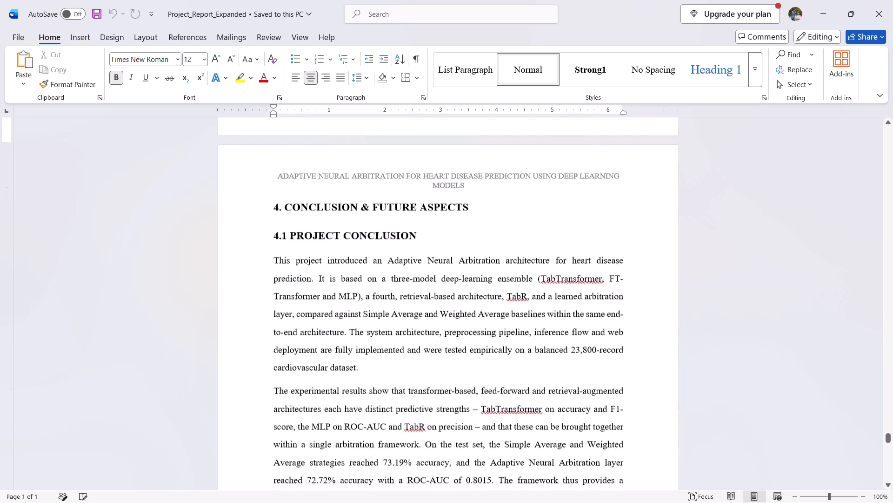
scroll(489, 372, "up", 7)
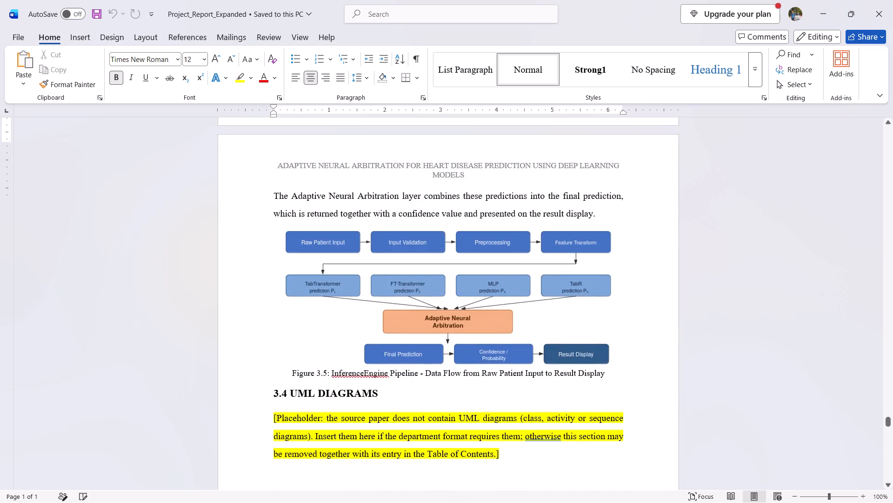
scroll(496, 330, "down", 1)
left_click_drag(506, 375, 315, 335)
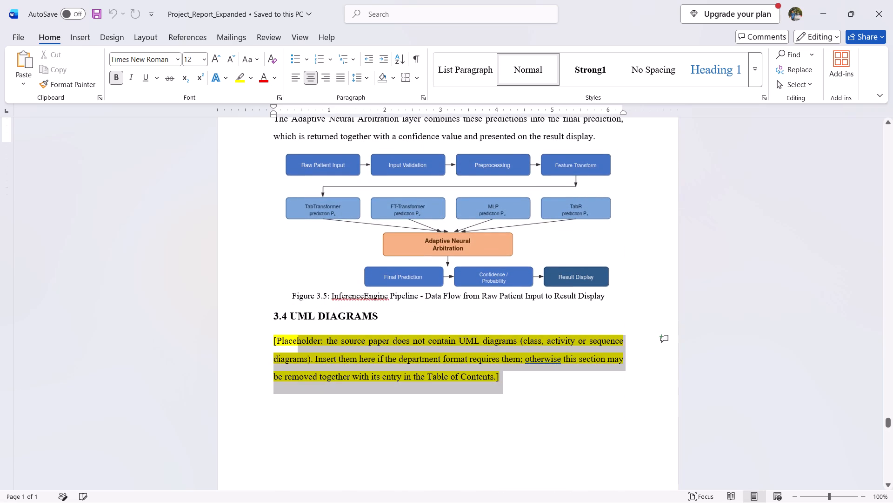
left_click_drag(315, 335, 272, 321)
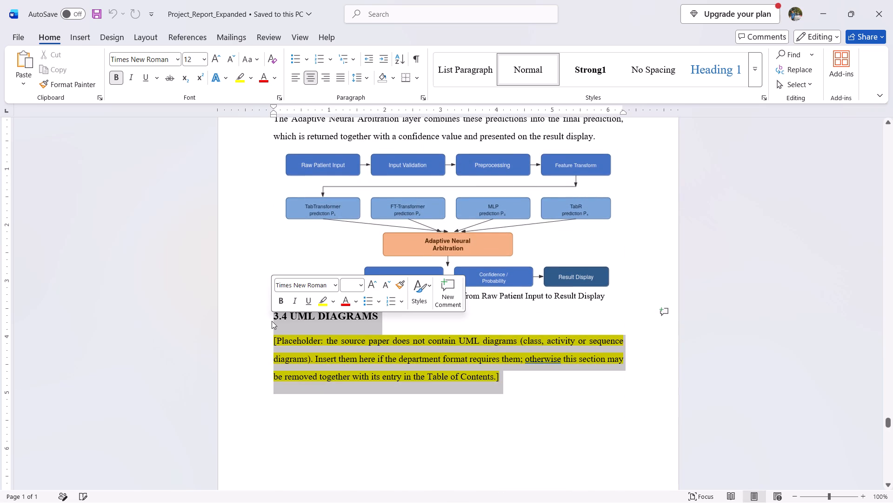
key("BackSpace")
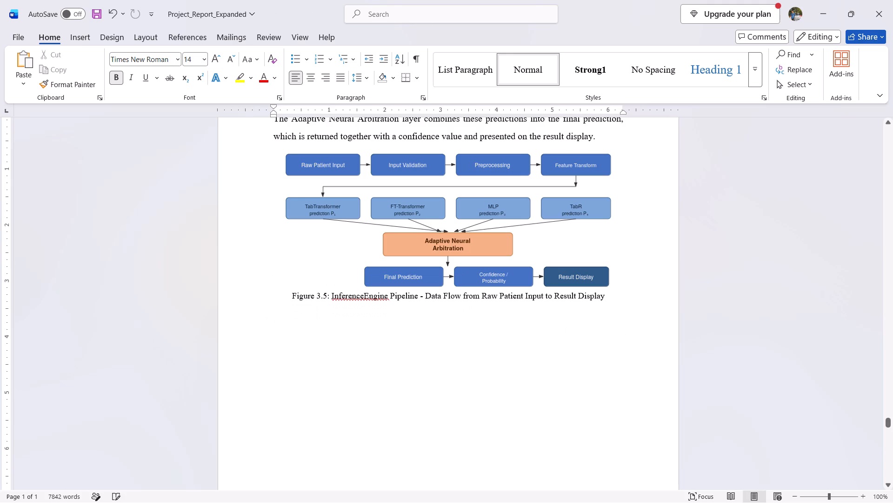
Look through the whole report between the title page and the bibliography to check it after the deletion.
scroll(272, 321, "up", 1)
scroll(272, 321, "up", 20)
scroll(272, 321, "up", 20)
scroll(272, 321, "up", 6)
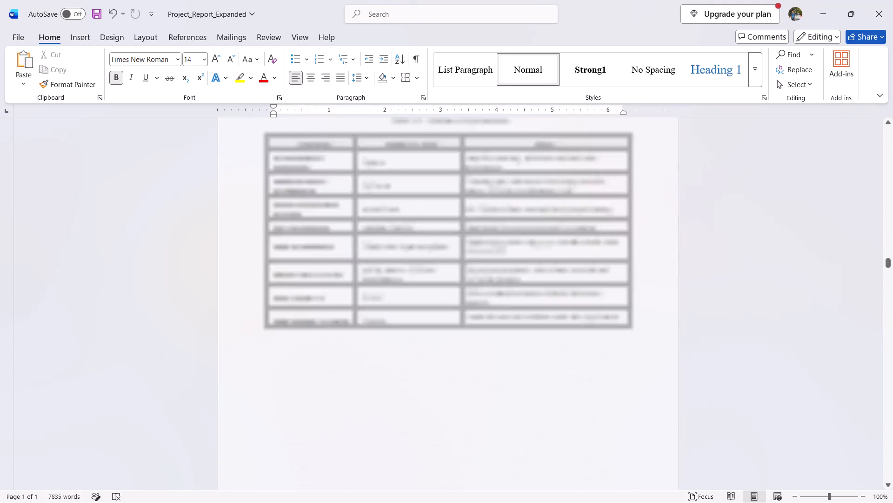
scroll(272, 321, "up", 20)
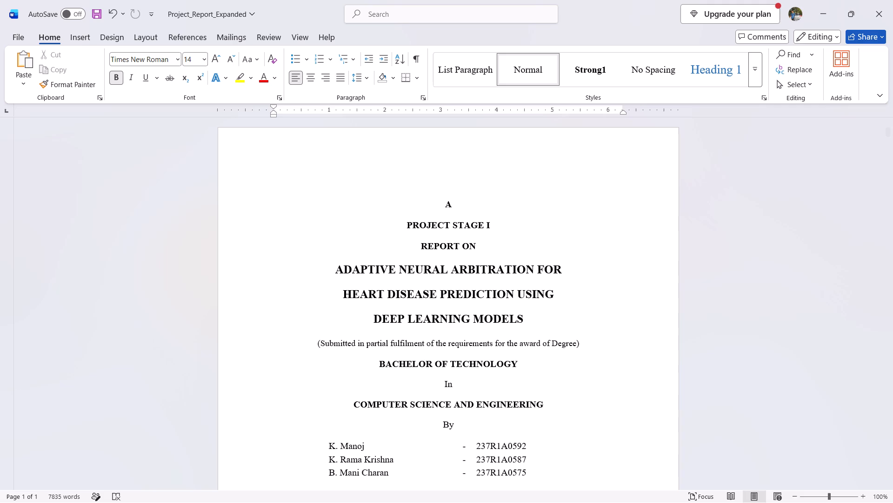
scroll(272, 321, "down", 20)
scroll(272, 321, "down", 19)
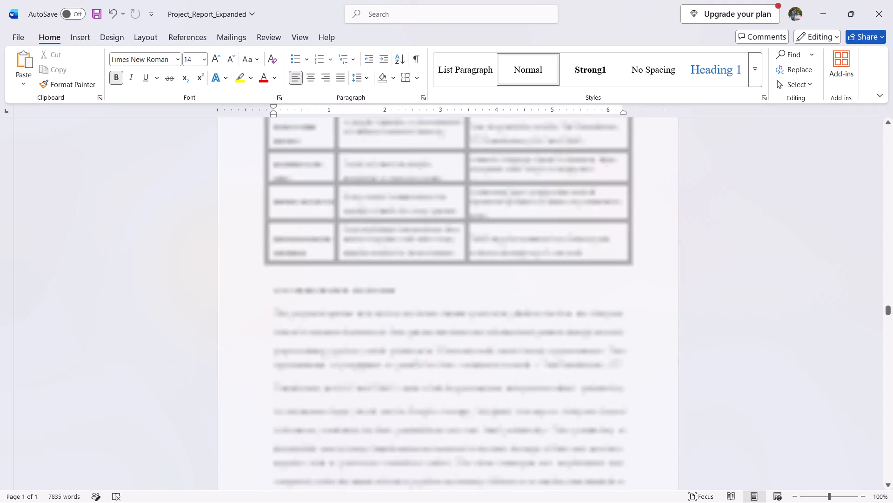
scroll(272, 321, "down", 8)
scroll(272, 321, "down", 16)
scroll(272, 321, "up", 20)
scroll(272, 321, "up", 6)
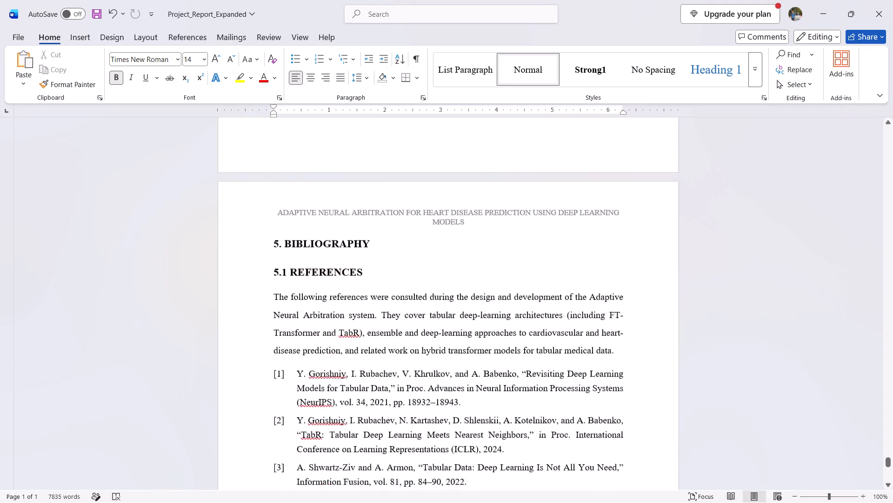
scroll(272, 321, "up", 20)
scroll(272, 321, "up", 16)
scroll(272, 321, "up", 5)
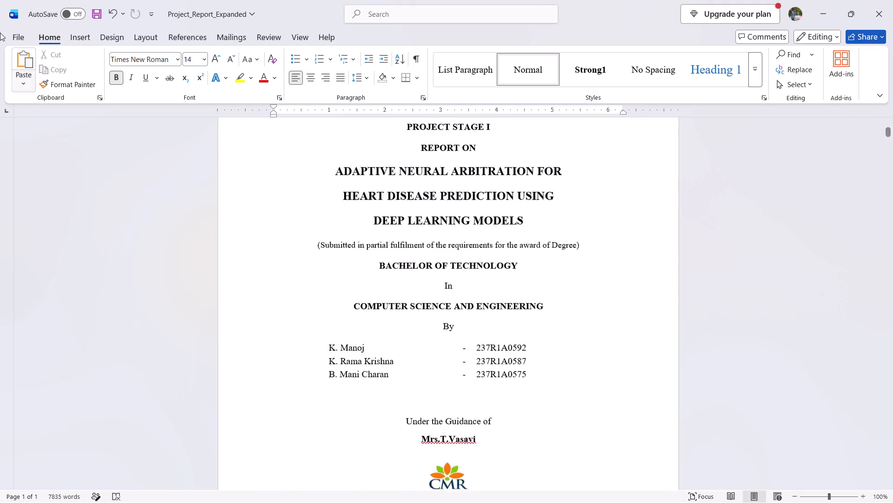
Start saving a copy of the report to the Desktop folder with PDF as the file type.
left_click(20, 37)
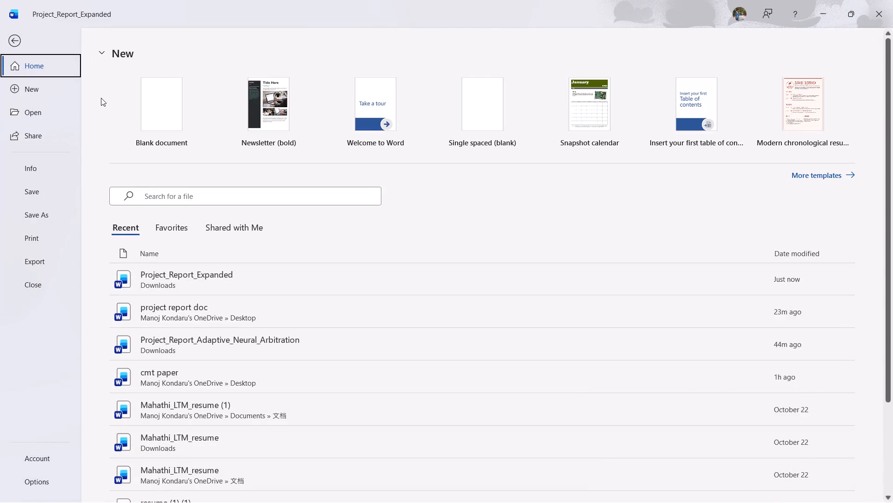
left_click(46, 214)
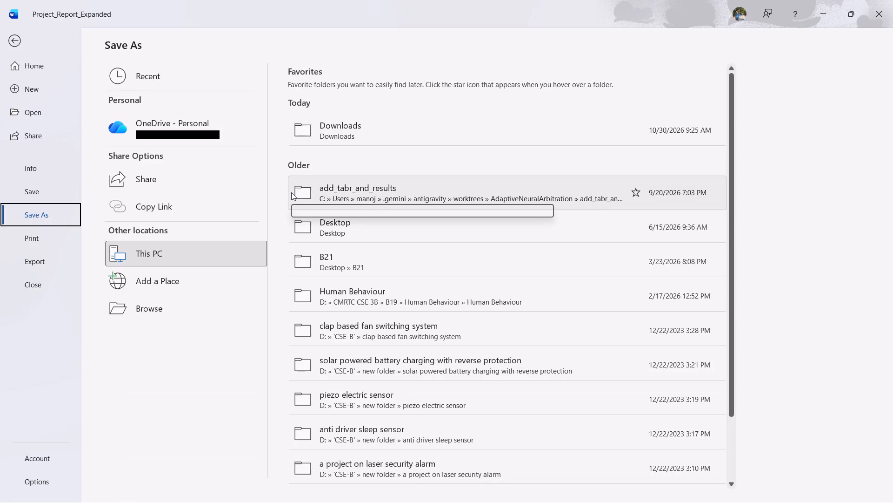
left_click(376, 236)
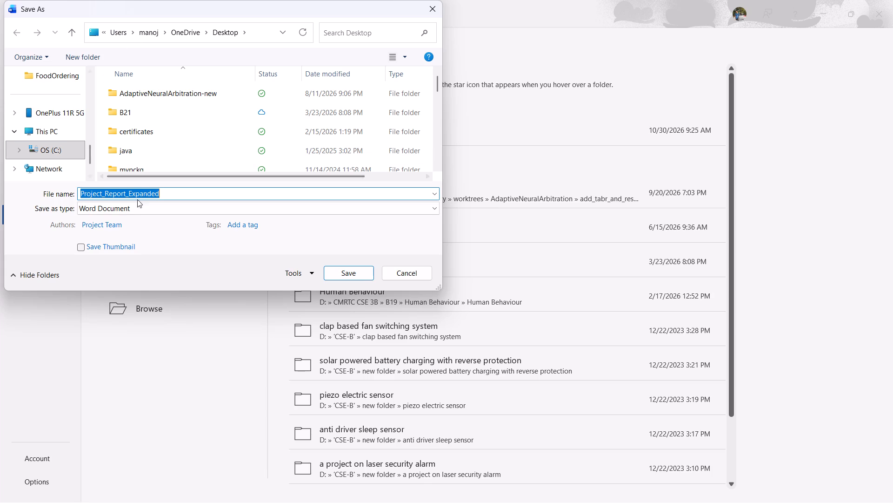
left_click(130, 212)
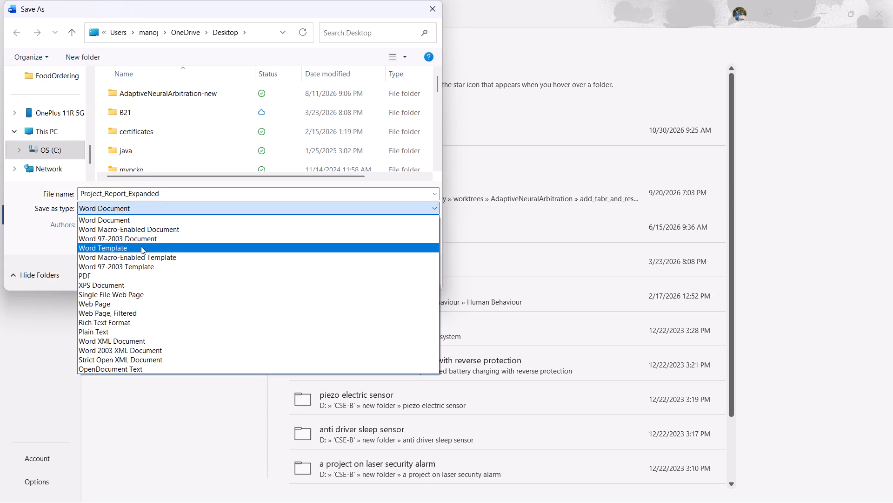
left_click(128, 273)
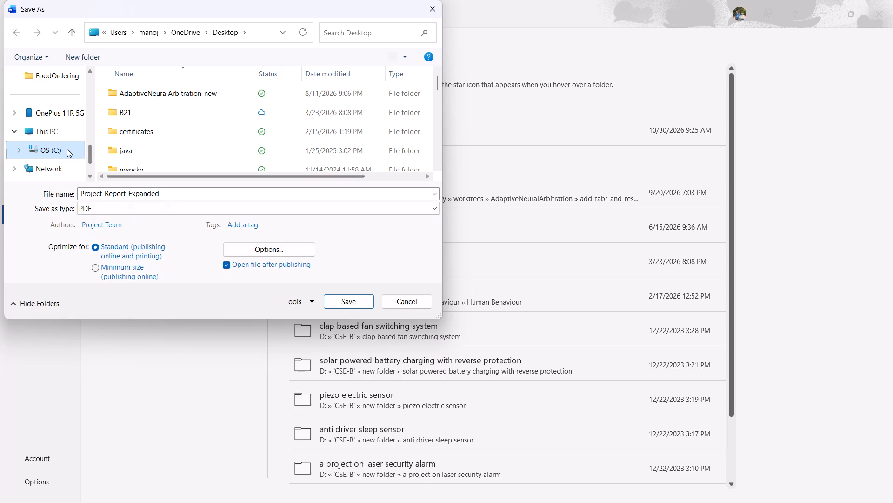
Name the PDF "project stage-1 report" and save it in the OneDrive Desktop folder.
scroll(64, 146, "up", 2)
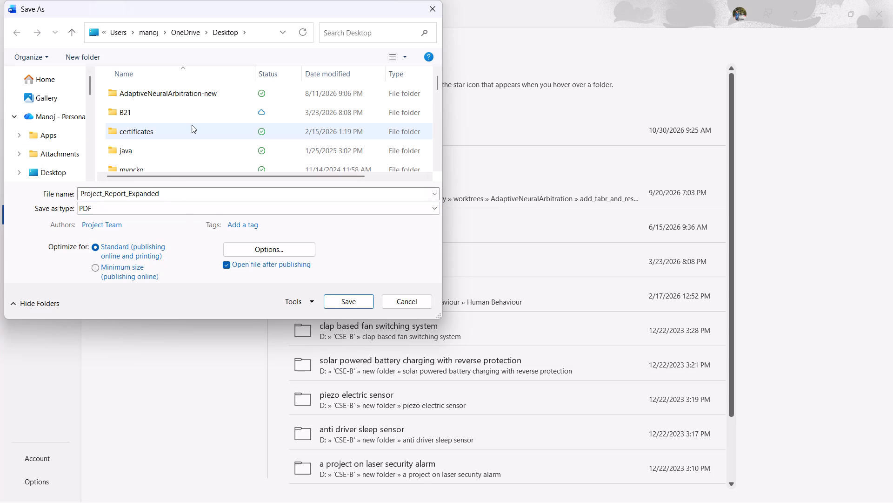
scroll(190, 126, "up", 4)
left_click(167, 191)
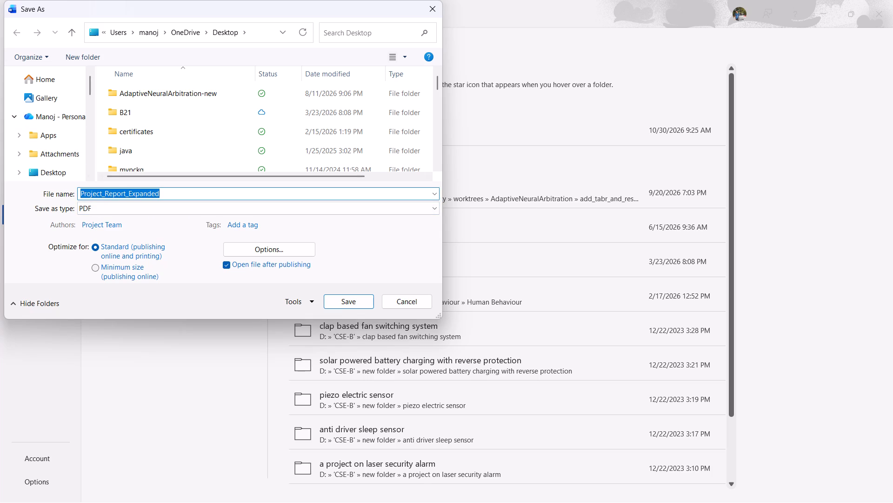
key("BackSpace")
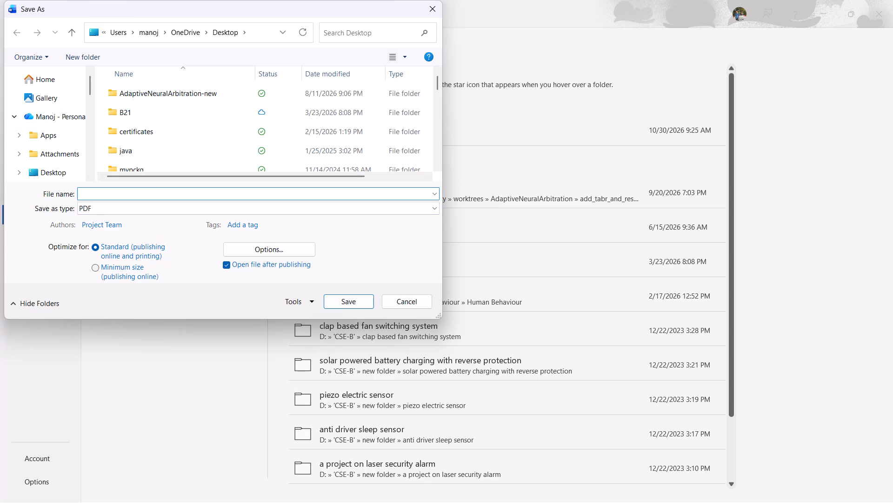
key("p")
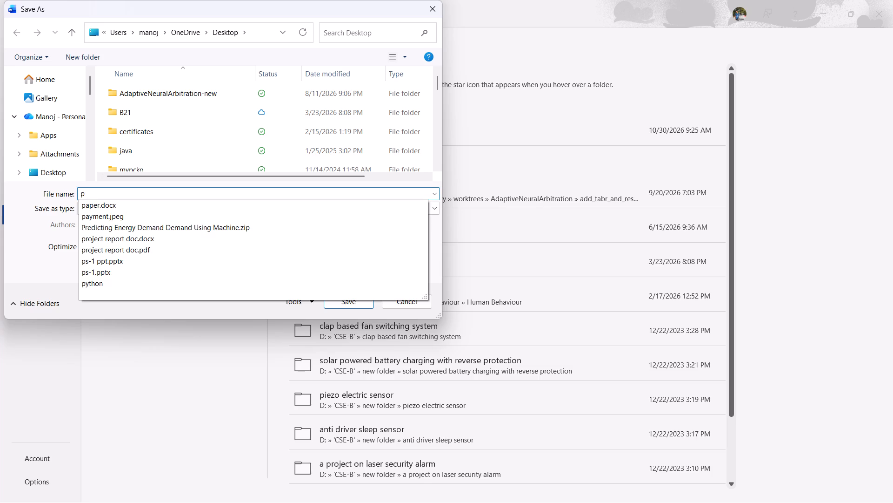
type("roject")
key("space")
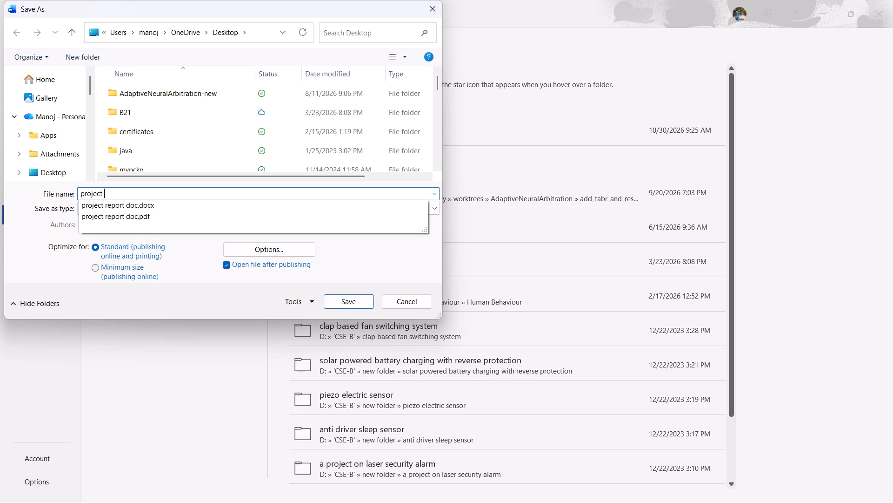
type("stage")
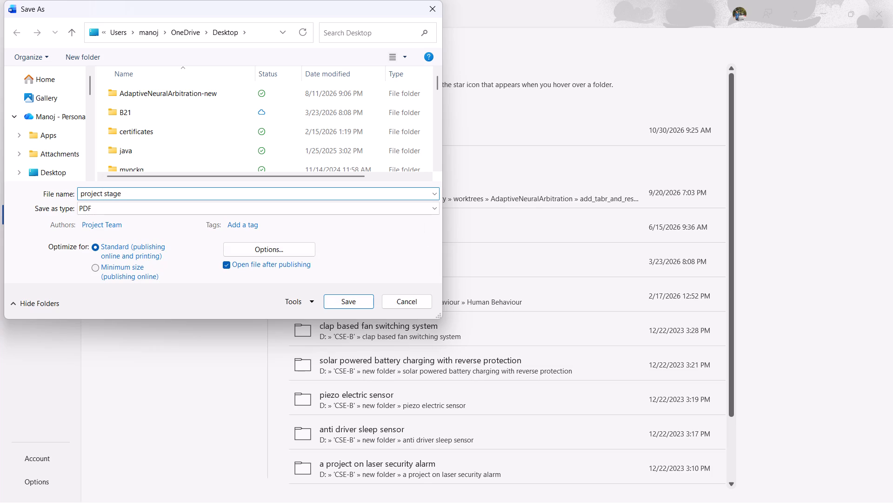
type("-1")
key("space")
type("report")
left_click(56, 169)
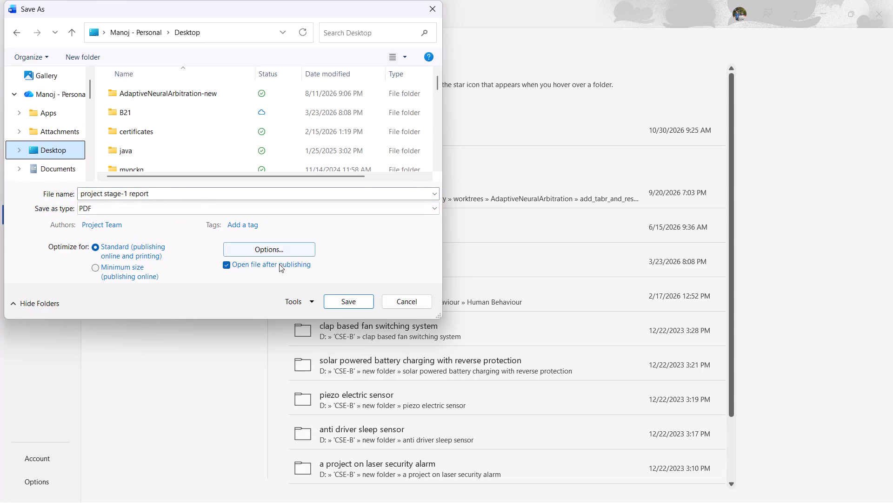
left_click(338, 298)
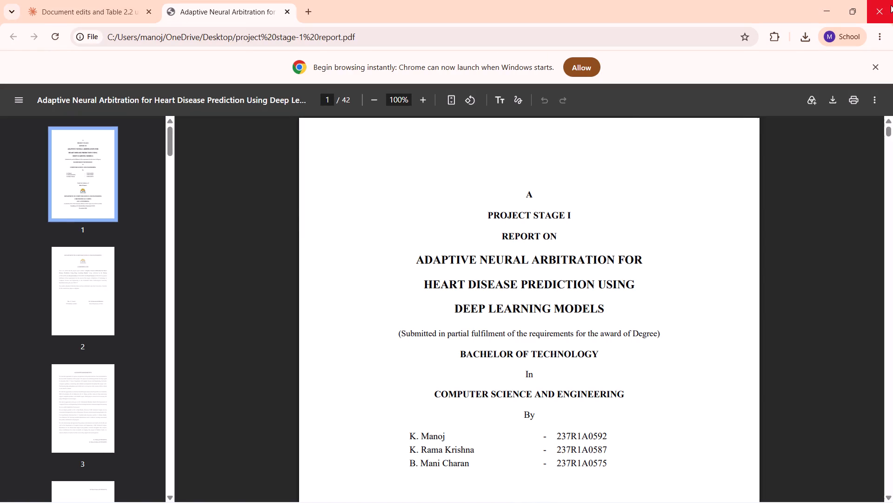
Close the browser window showing the exported PDF and close Project_Report_Expanded in Word without saving its changes.
left_click(891, 5)
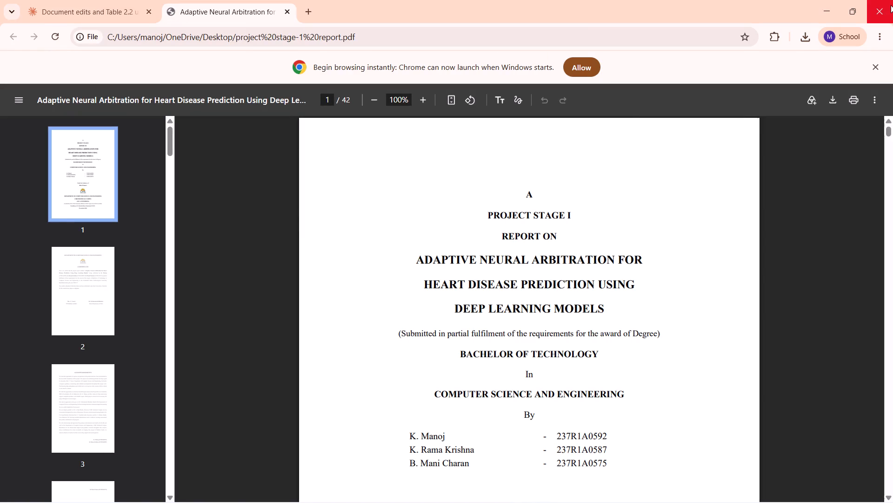
left_click(892, 0)
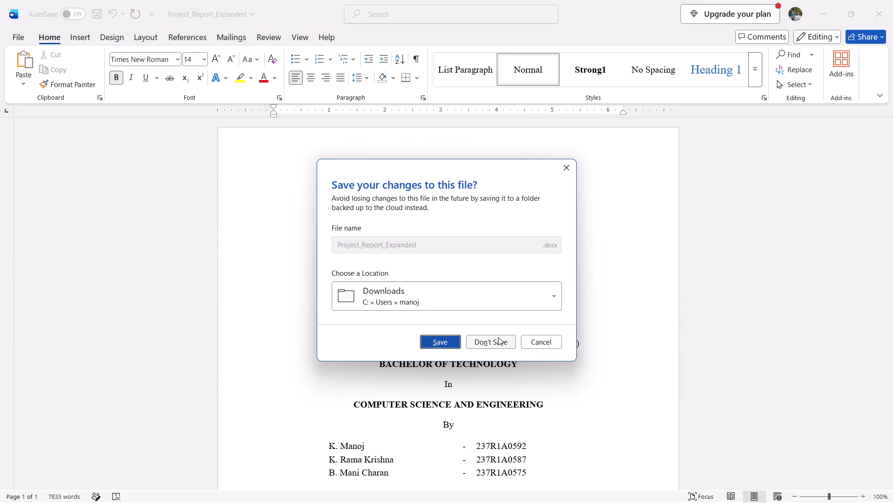
left_click(501, 342)
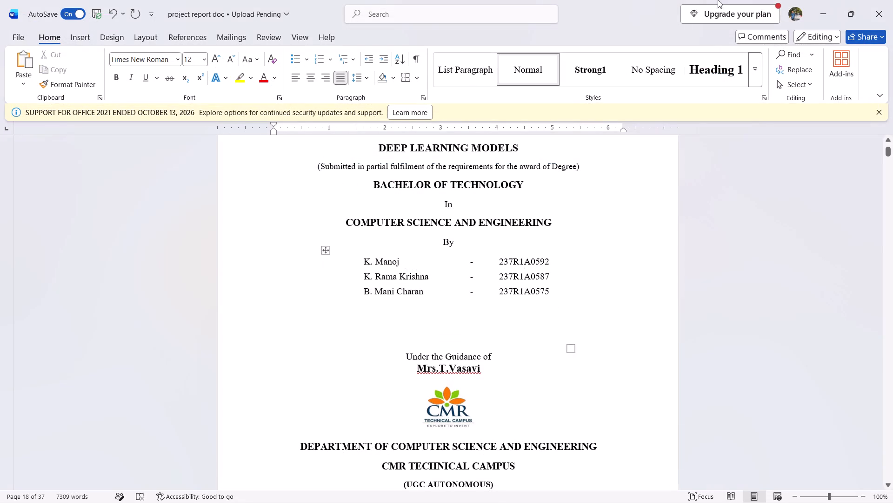
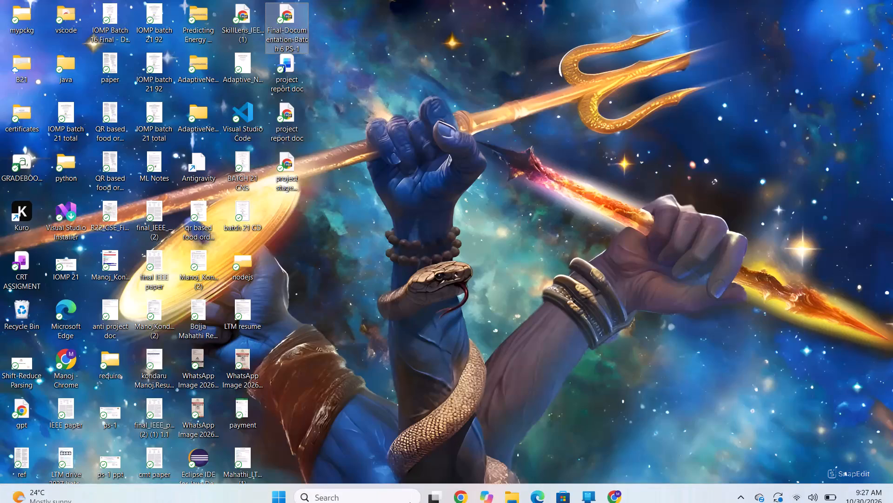
Switch to WhatsApp by finding and launching the app through Windows Search.
key("w")
key("Return")
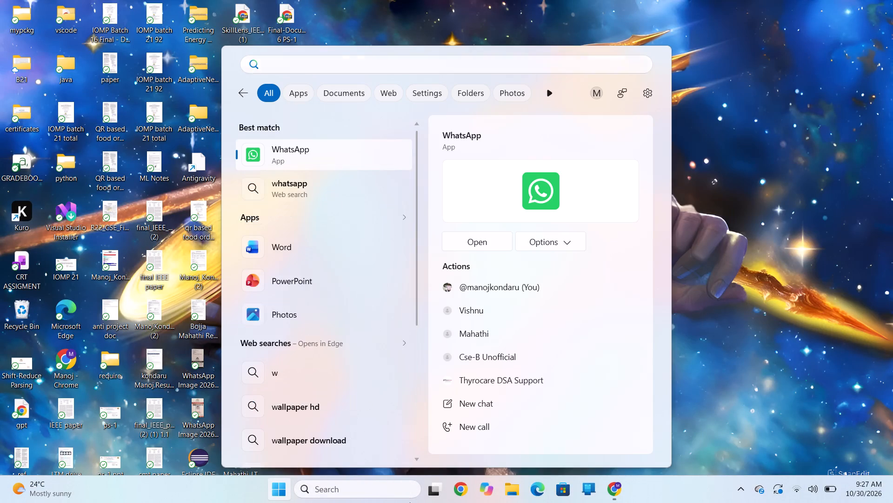
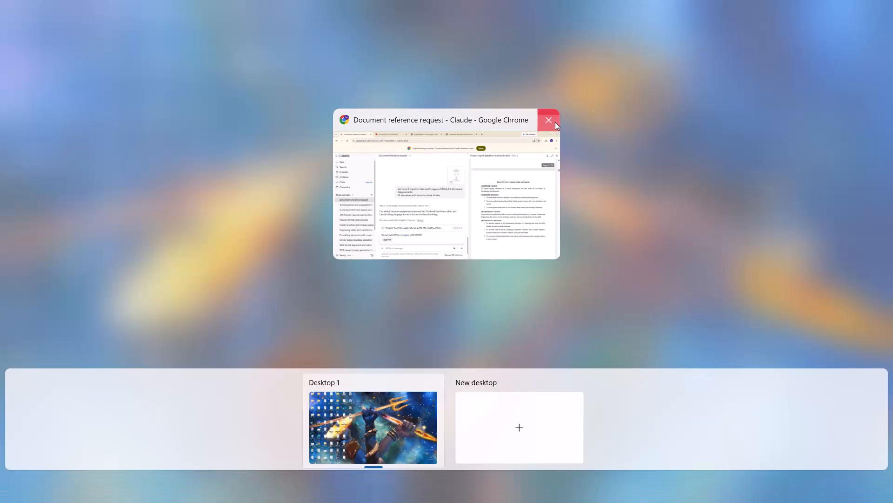
Open the Shut Down Windows dialog from the desktop.
key("alt+F4")
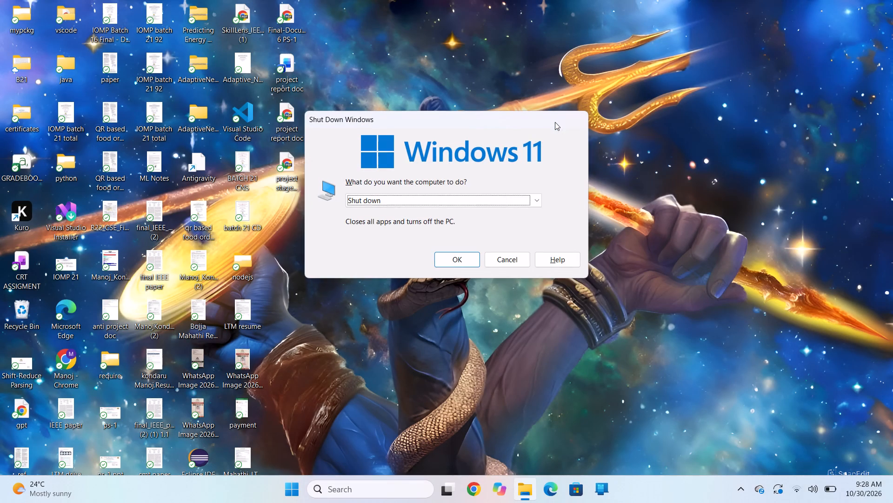